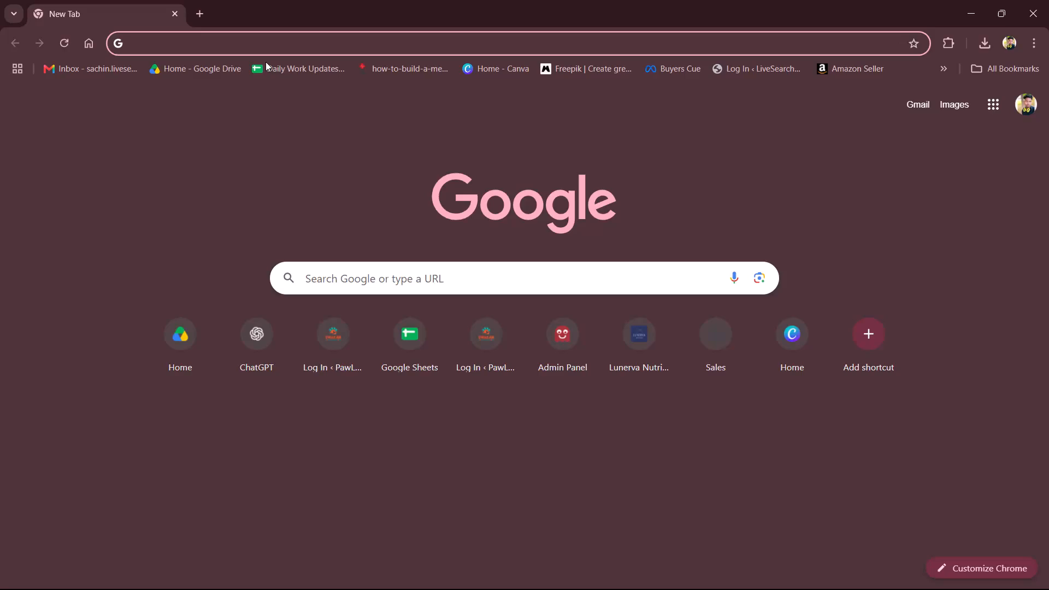
Open the bookmarked Daily Work Updates spreadsheet and close its Gemini side pane.
left_click(262, 66)
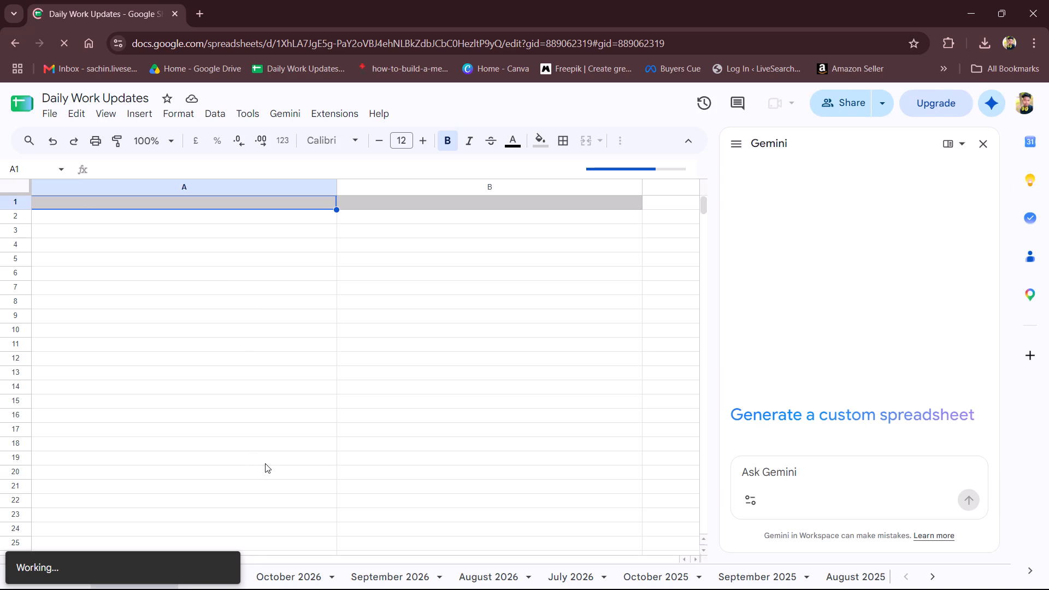
left_click(982, 150)
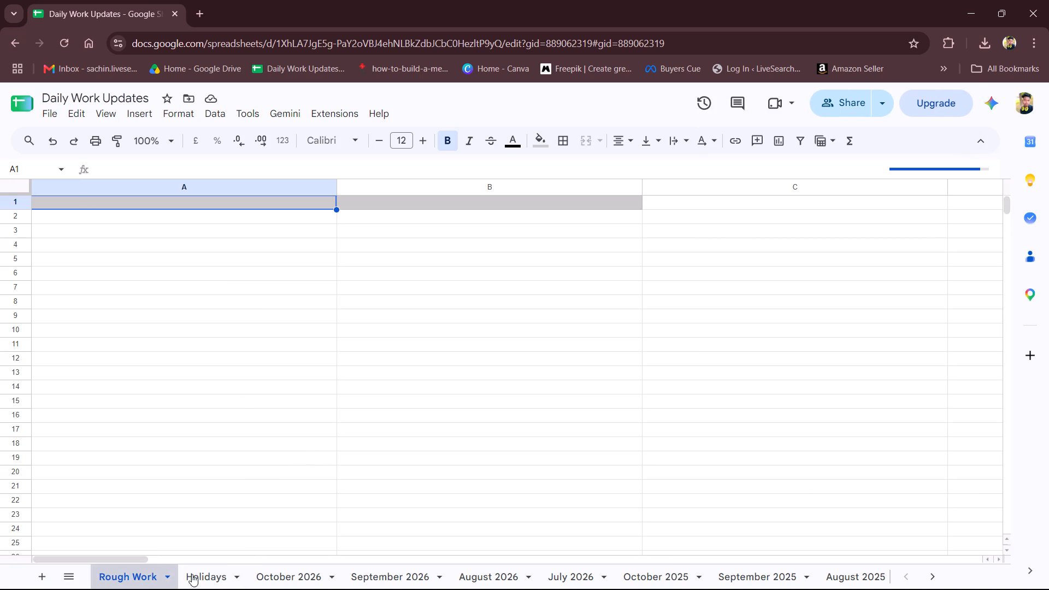
Duplicate the October 2026 sheet and place the copy directly before the original.
left_click(209, 574)
left_click(280, 574)
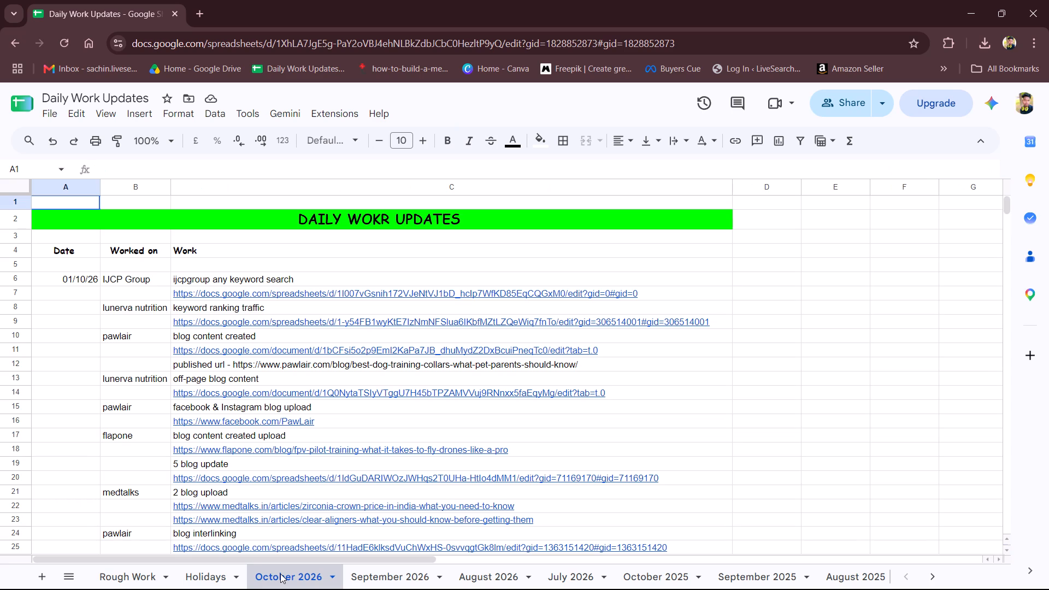
right_click(280, 574)
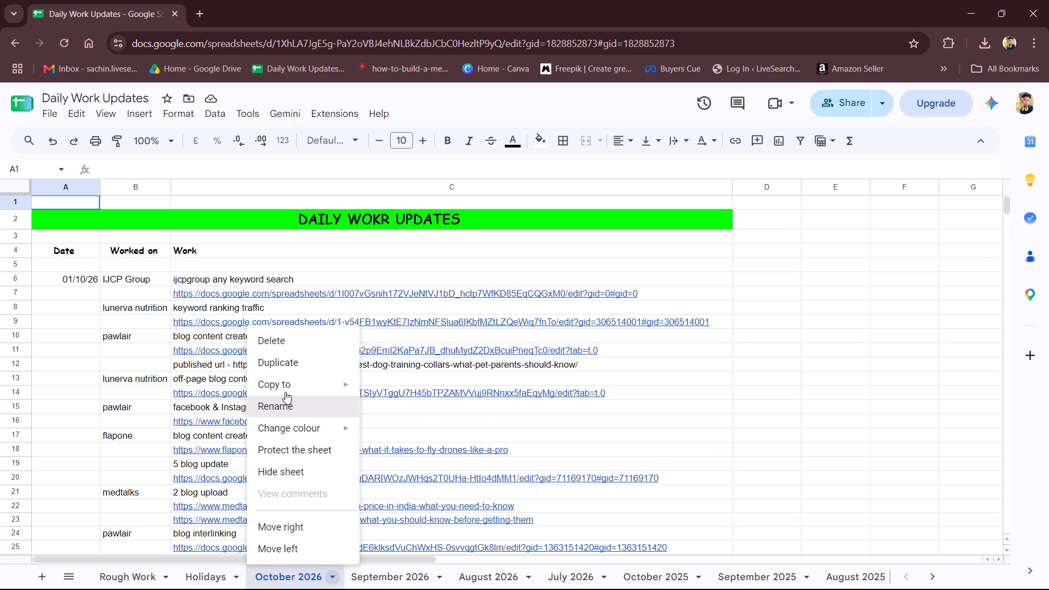
left_click(281, 366)
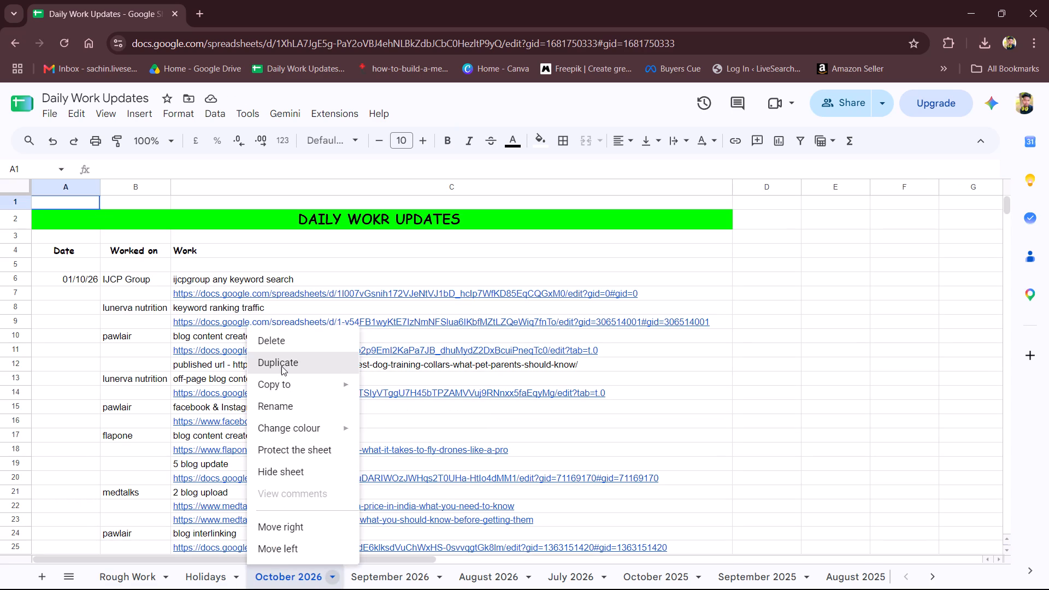
left_click_drag(378, 574, 274, 569)
Rename the copied sheet as November 2026.
triple_click(275, 576)
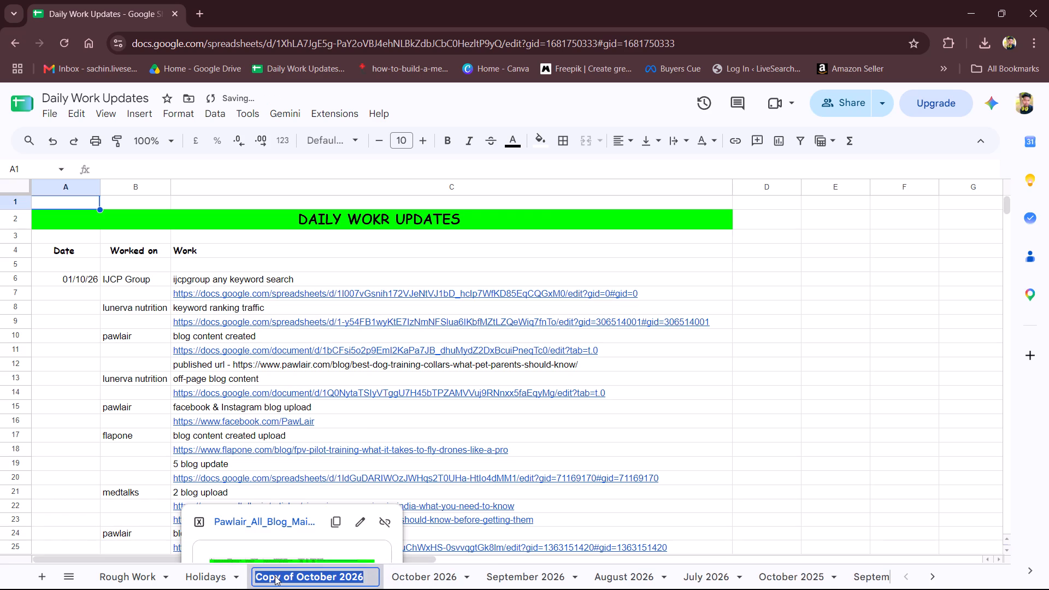
key("shift+n")
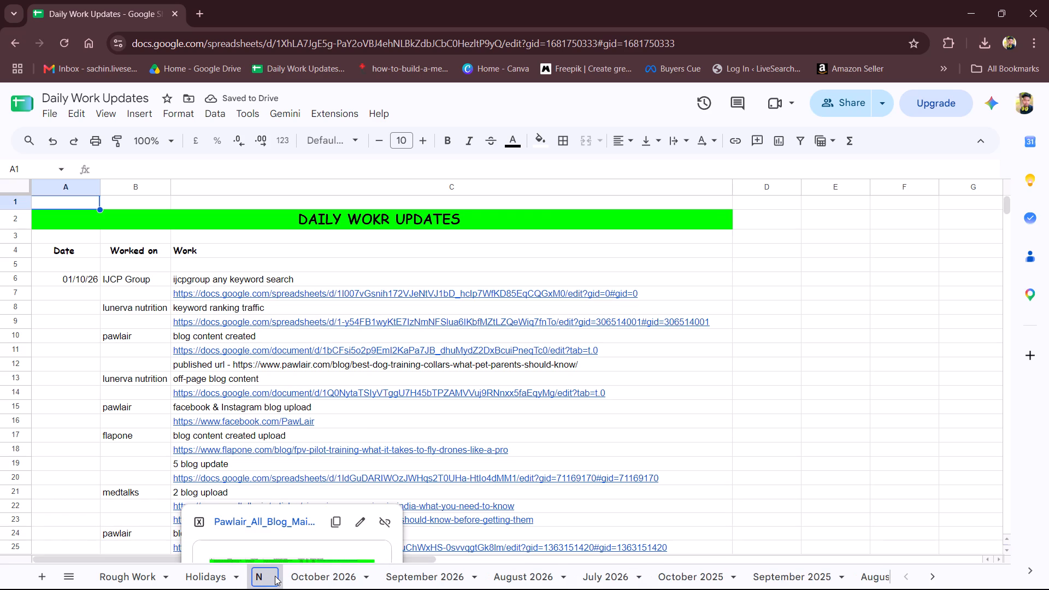
type("ov")
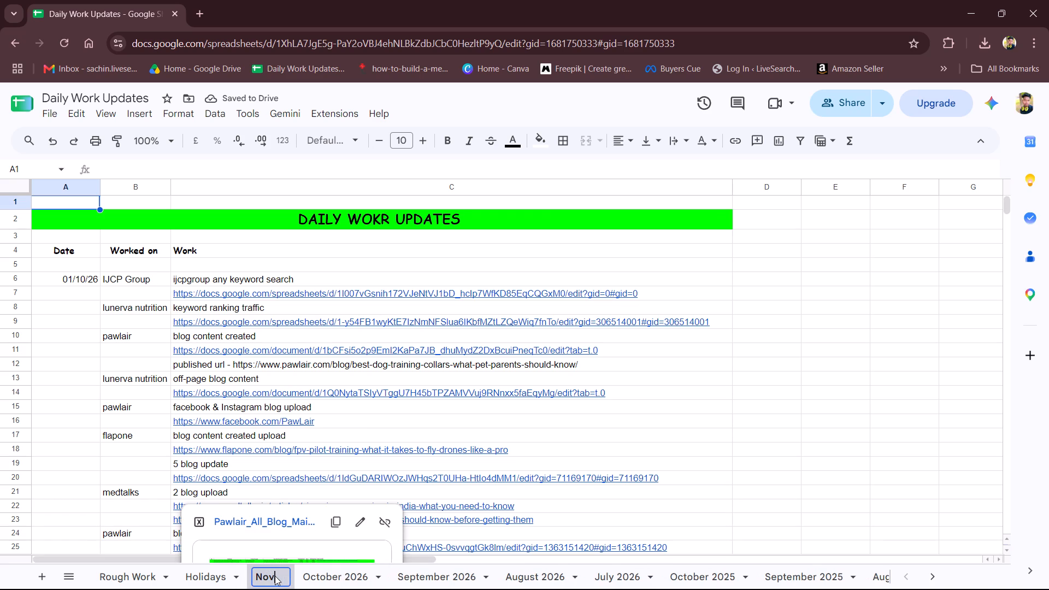
type("erb")
type("er")
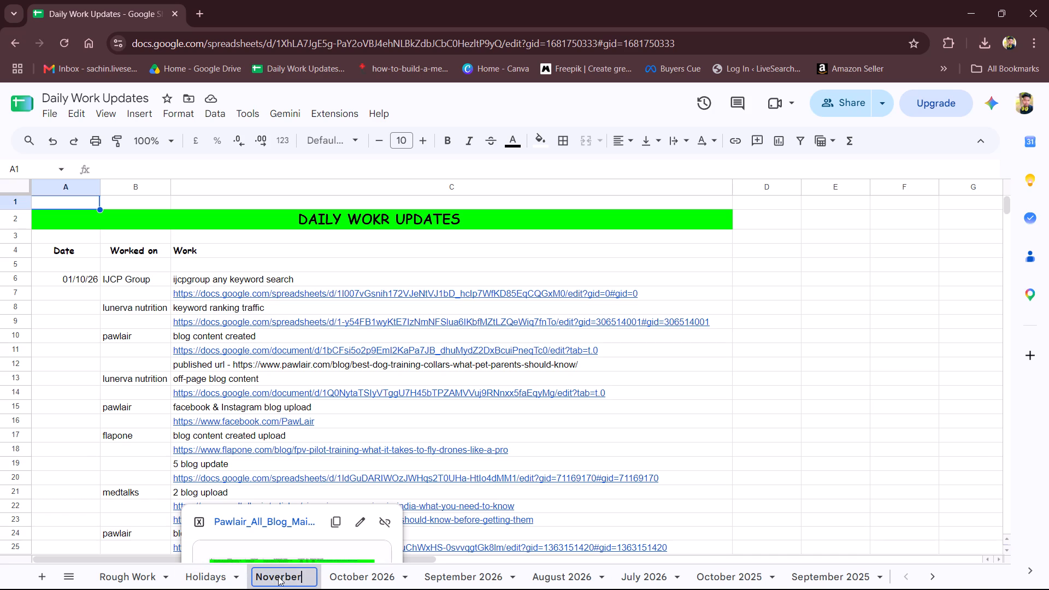
key("ctrl+Left")
key("Right")
key("Right")
key("Right")
key("Delete")
key("a")
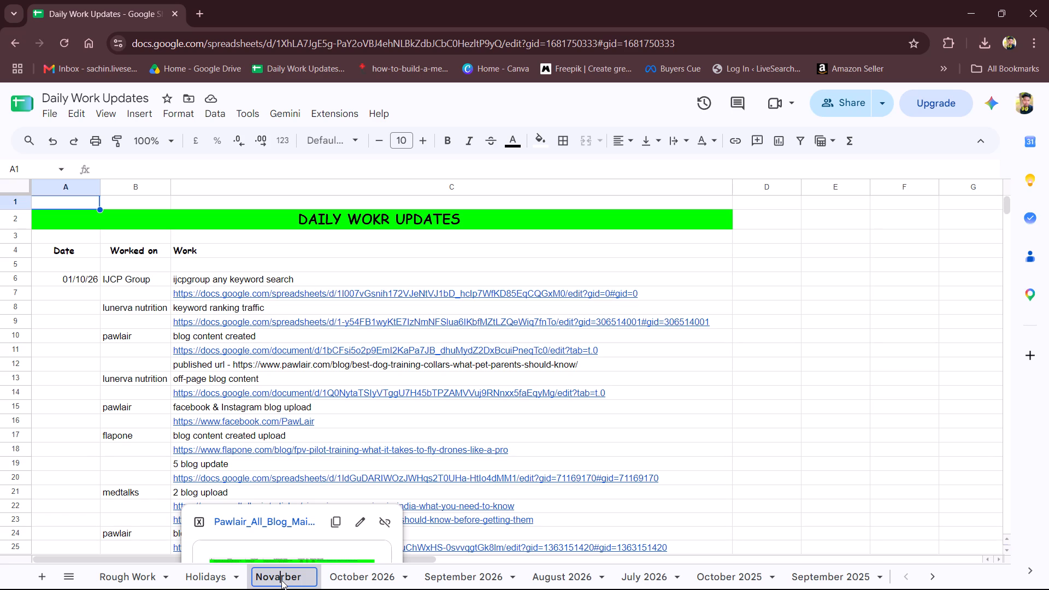
key("Delete")
key("m")
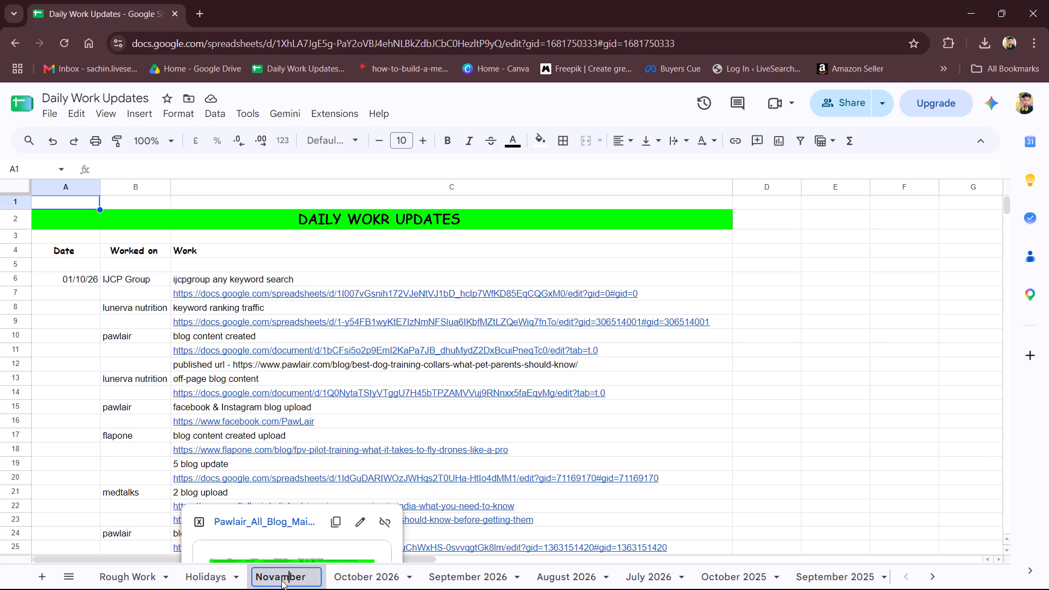
key("Left")
key("BackSpace")
key("e")
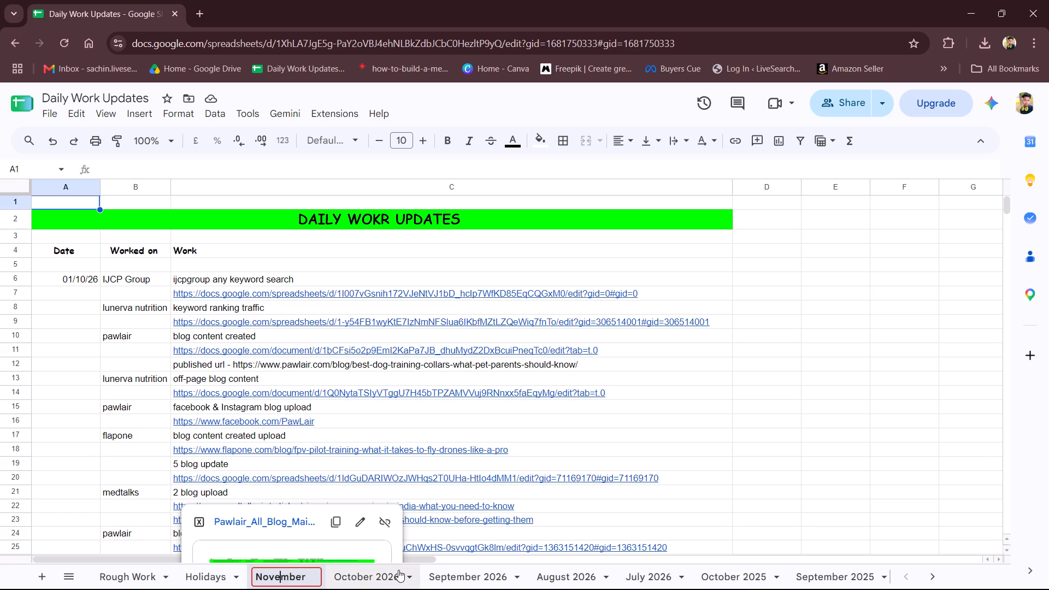
scroll(398, 570, "left", 8)
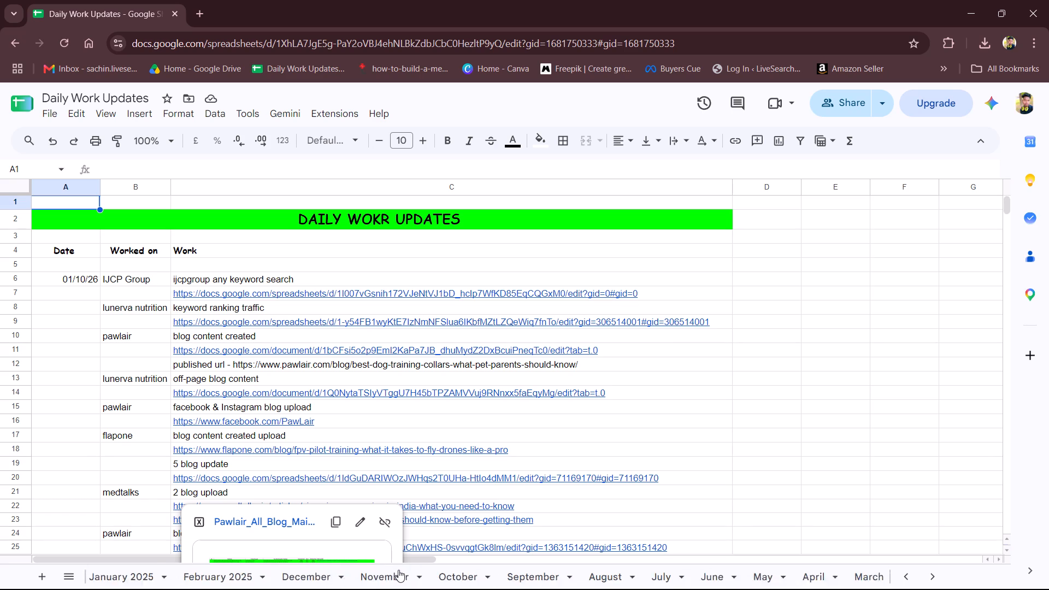
scroll(398, 570, "right", 5)
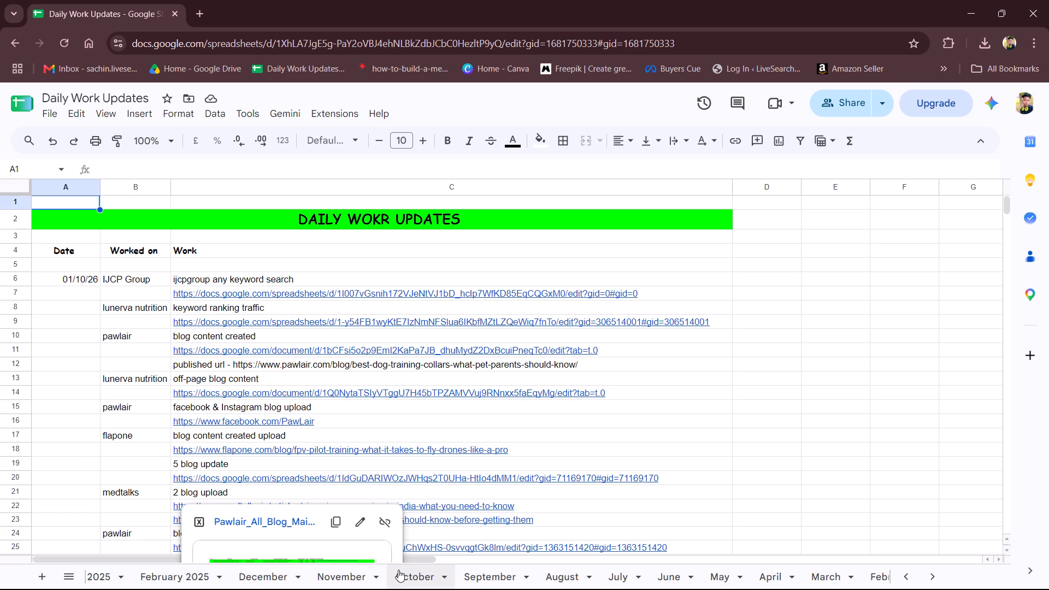
scroll(398, 570, "right", 9)
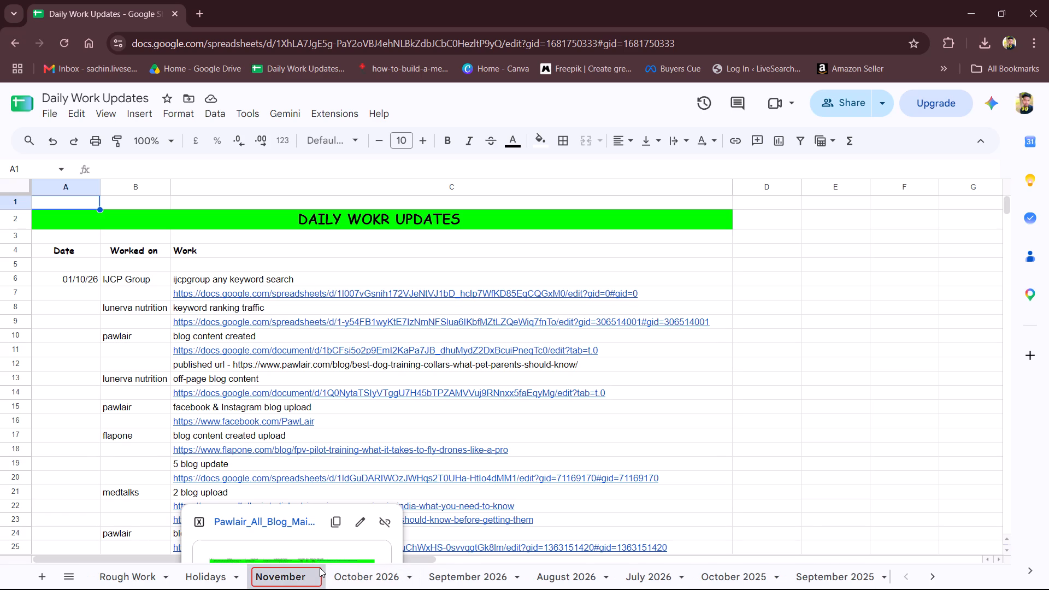
key("ctrl+Right")
key("space")
type("2026")
key("Return")
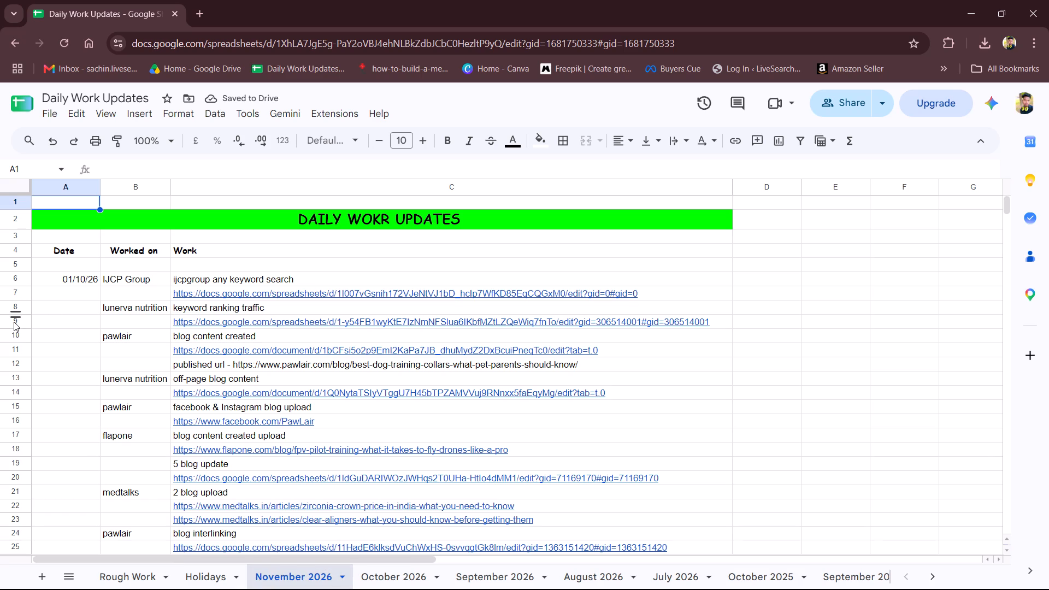
Clear the contents of rows 10 to 58 on the November 2026 sheet.
left_click(14, 339)
key("ctrl+shift+Down")
key("ctrl+shift+Down")
key("ctrl+shift+Down")
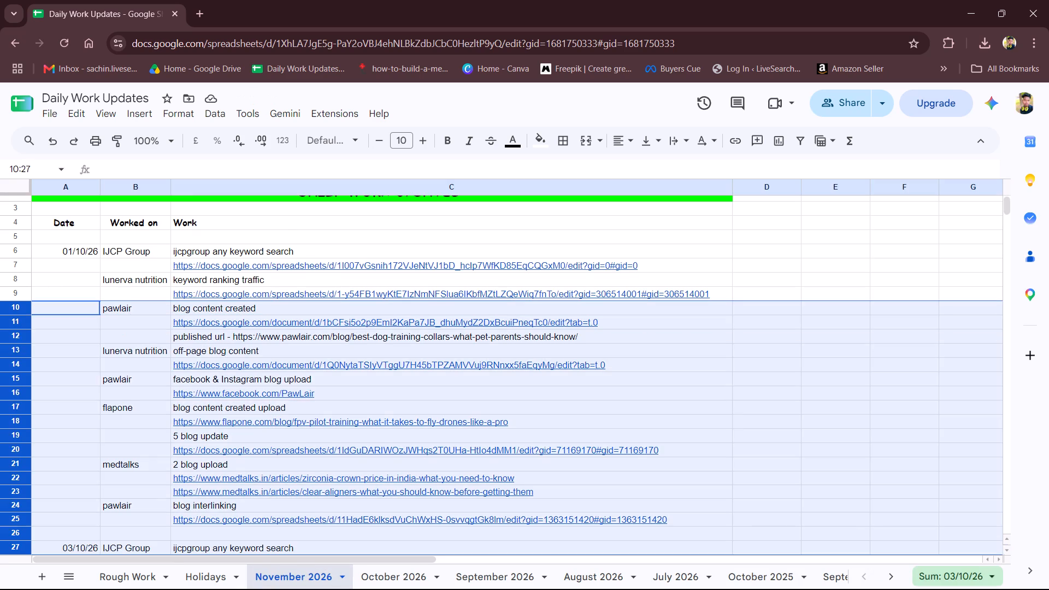
key("BackSpace")
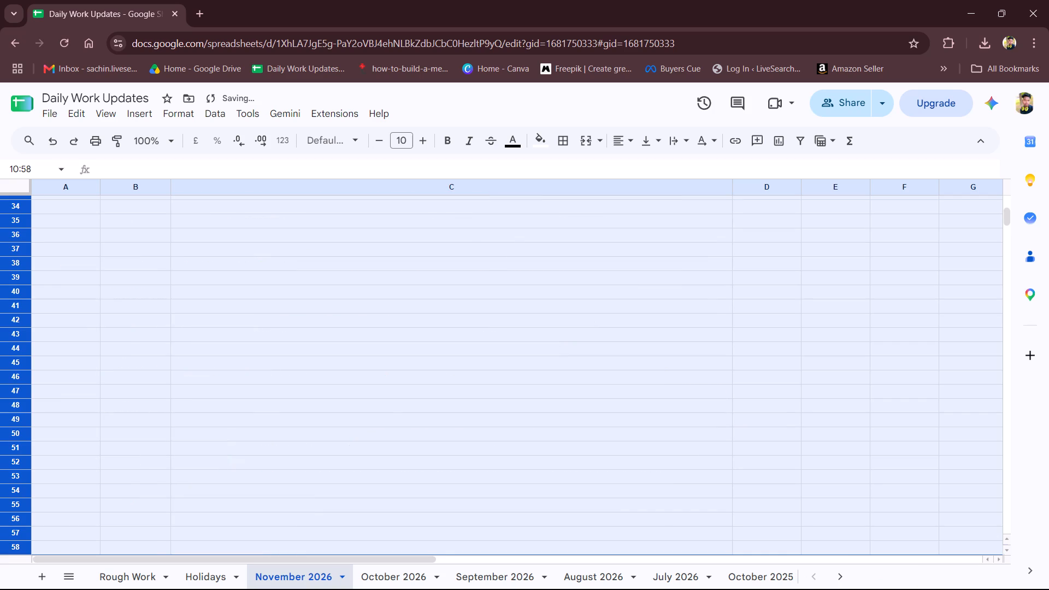
right_click(170, 320)
scroll(170, 320, "down", 8)
left_click(121, 347)
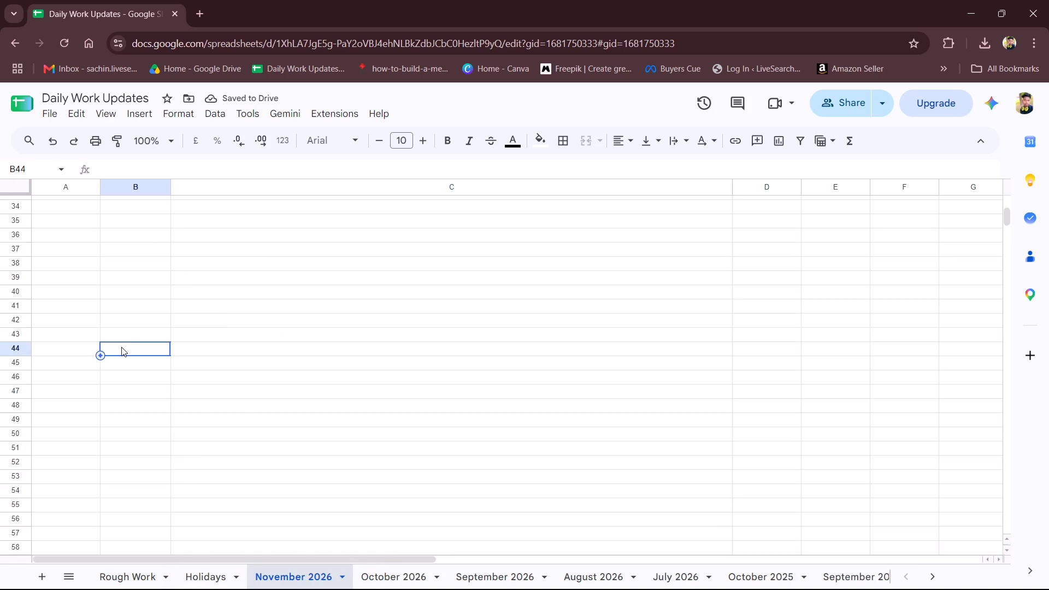
Clear the leftover October entries from row 59 down to the sheet's last row, 934.
scroll(121, 347, "down", 7)
scroll(121, 347, "up", 2)
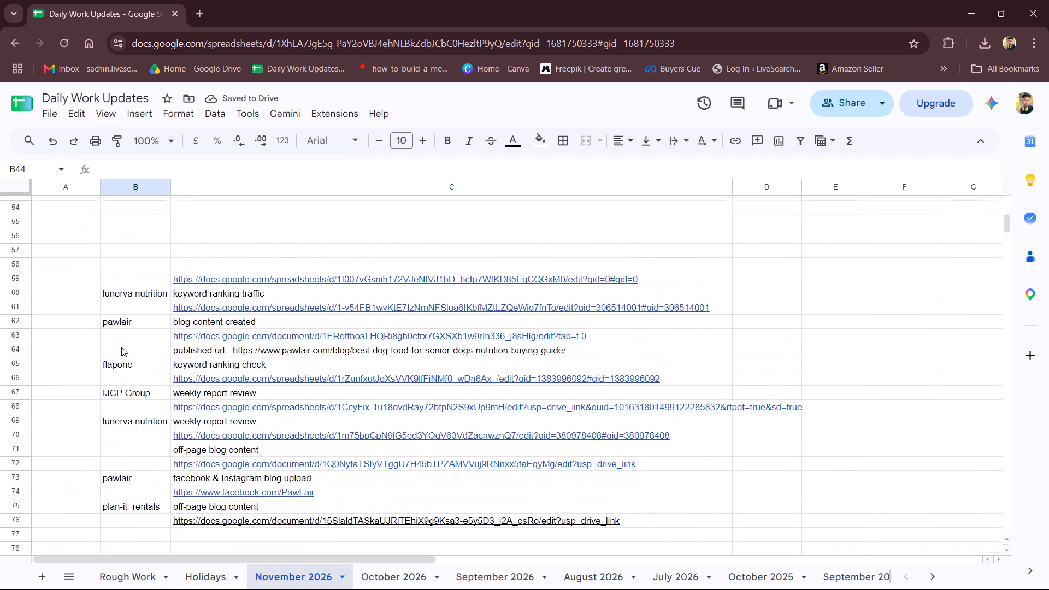
scroll(121, 347, "up", 1)
left_click(14, 282)
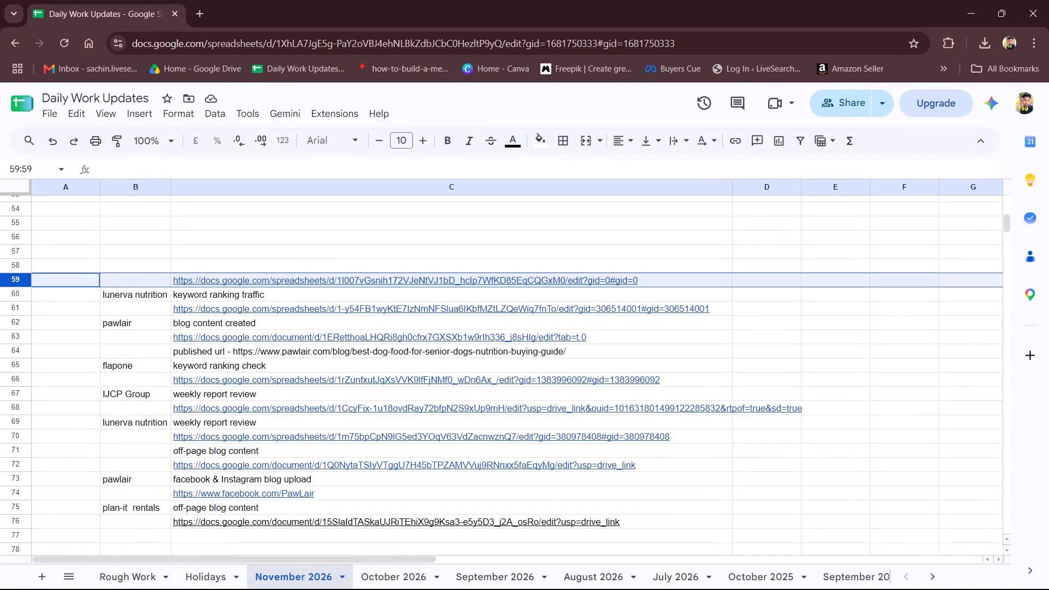
key("ctrl+shift+Down")
key("ctrl+shift+Down")
key("ctrl+shift+Down")
key("ctrl+shift+Down")
key("ctrl+shift+Down")
key("ctrl+shift+Down")
key("ctrl+shift+Down")
key("ctrl+shift+Down")
key("ctrl+shift+Down")
key("ctrl+shift+Down")
key("ctrl+shift+Down")
key("ctrl+shift+Down")
key("ctrl+shift+Down")
key("ctrl+shift+Down")
key("ctrl+shift+Down")
key("ctrl+shift+Down")
key("ctrl+shift+Down")
key("ctrl+shift+Down")
key("ctrl+shift+Down")
key("ctrl+shift+Down")
key("ctrl+shift+Down")
key("ctrl+shift+Down")
key("ctrl+shift+Down")
key("ctrl+shift+Down")
key("ctrl+shift+Down")
key("ctrl+shift+Down")
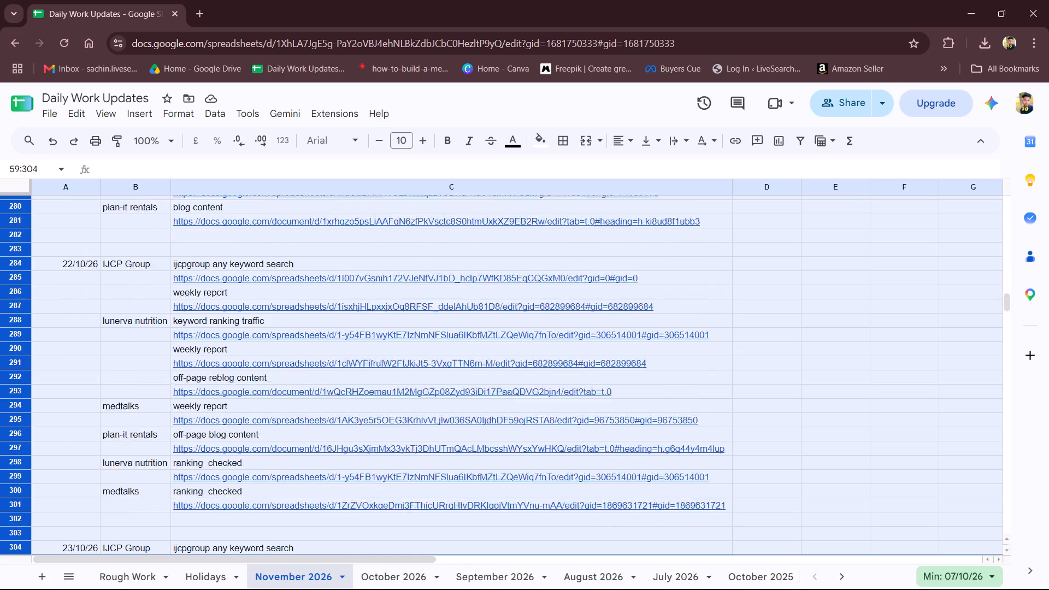
key("BackSpace")
Add a row 10 entry with "plan-it rentals" under Worked on and "weekly report" under Work.
scroll(14, 282, "up", 2)
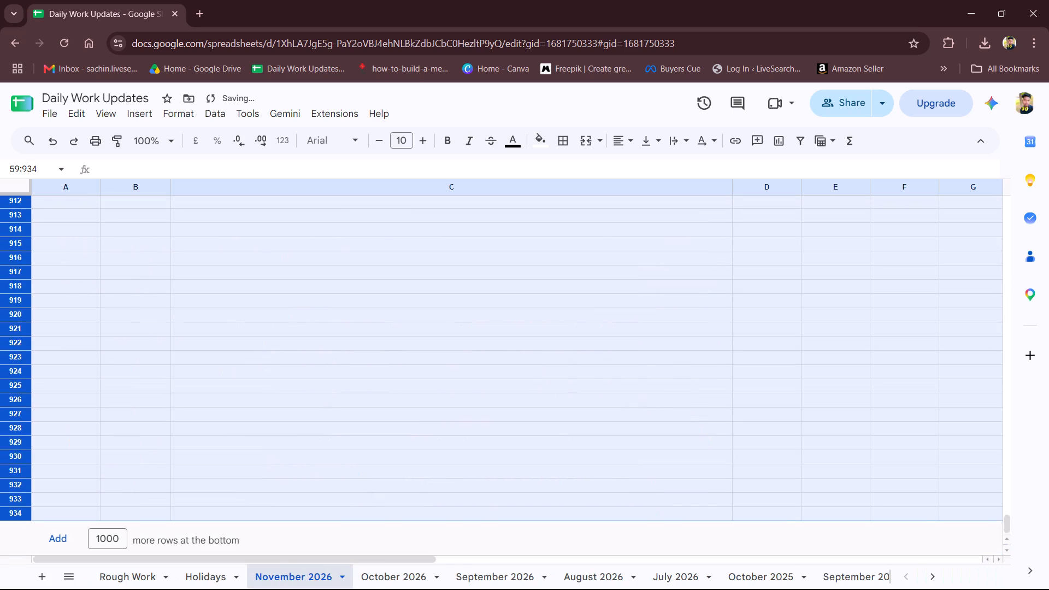
scroll(14, 282, "up", 20)
scroll(14, 282, "up", 20)
scroll(14, 282, "up", 10)
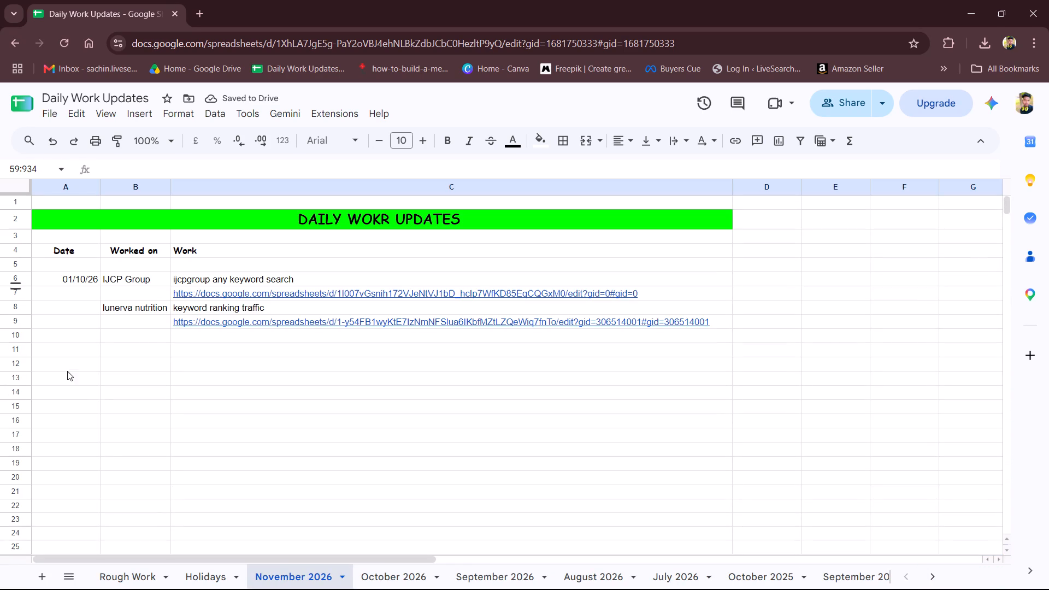
left_click(100, 412)
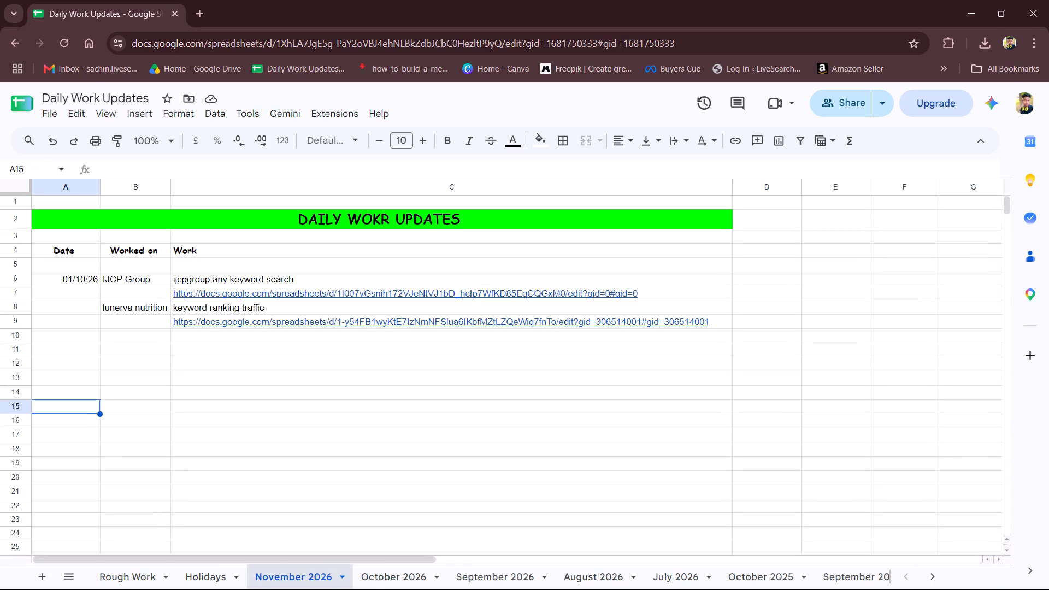
left_click(155, 333)
key("p")
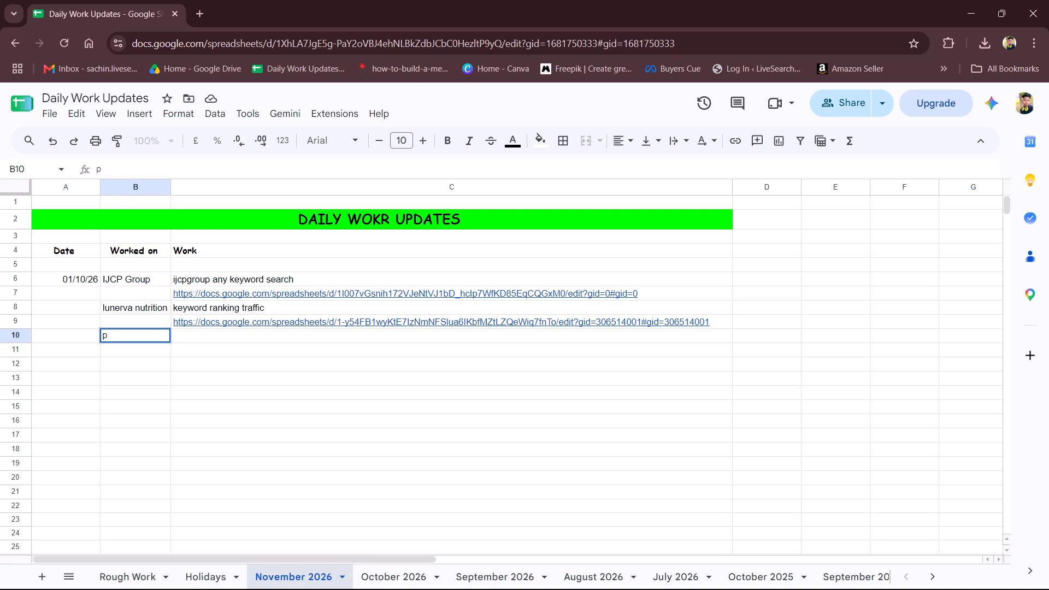
type("lai")
key("BackSpace")
type("n-it rentals")
key("Tab")
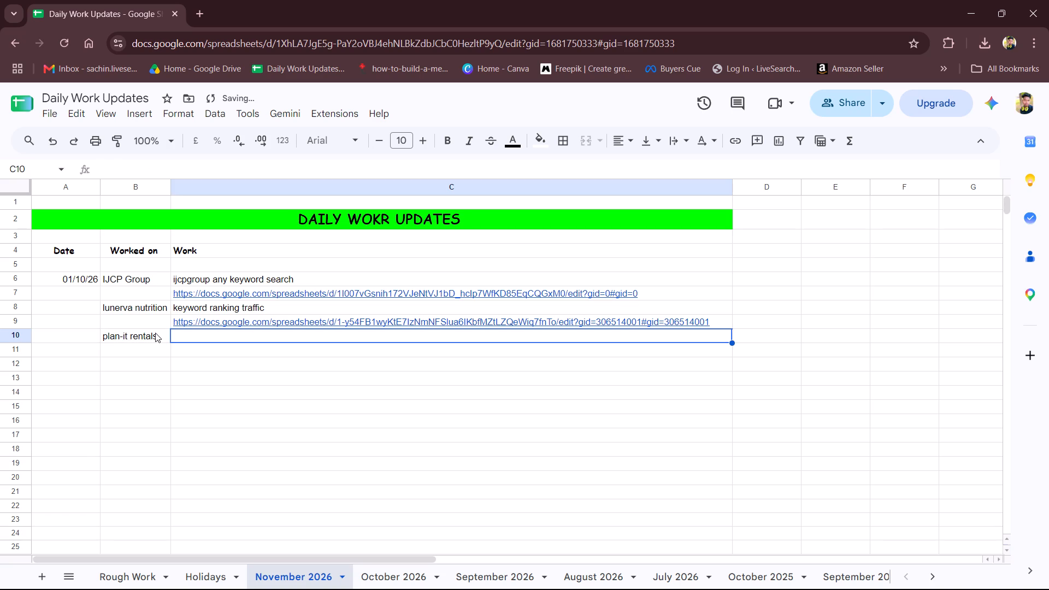
type("weekly report")
key("Return")
key("Tab")
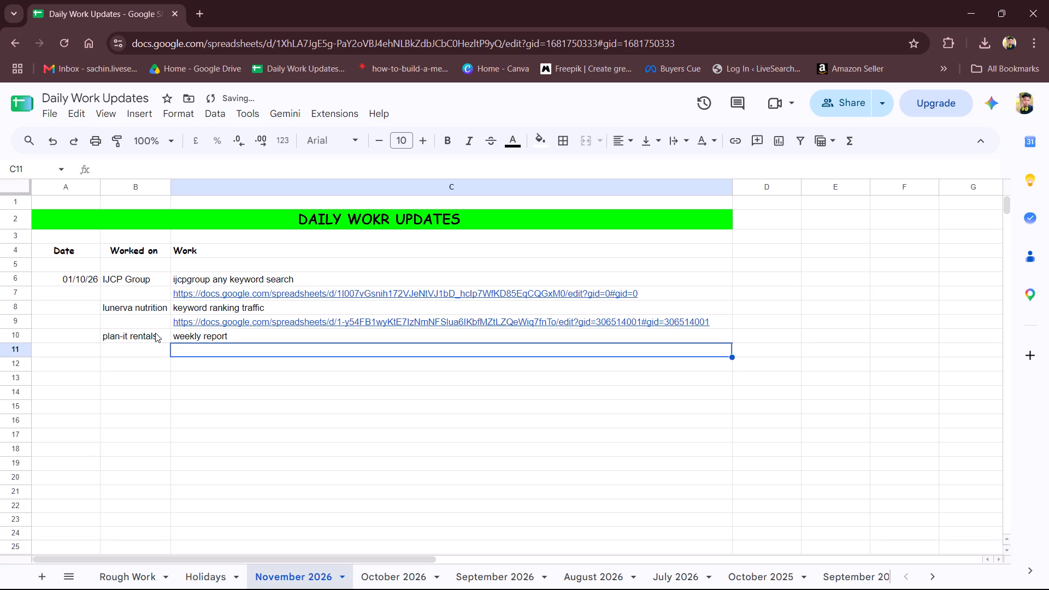
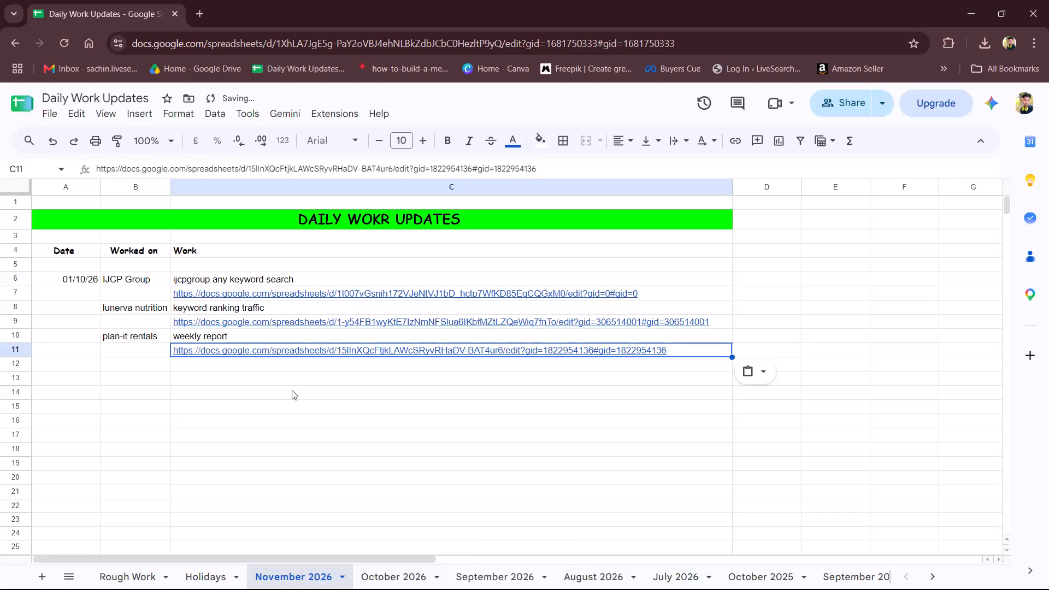
Enter "off-page blog" under Work in row 12, below the plan-it rentals report link.
left_click(256, 367)
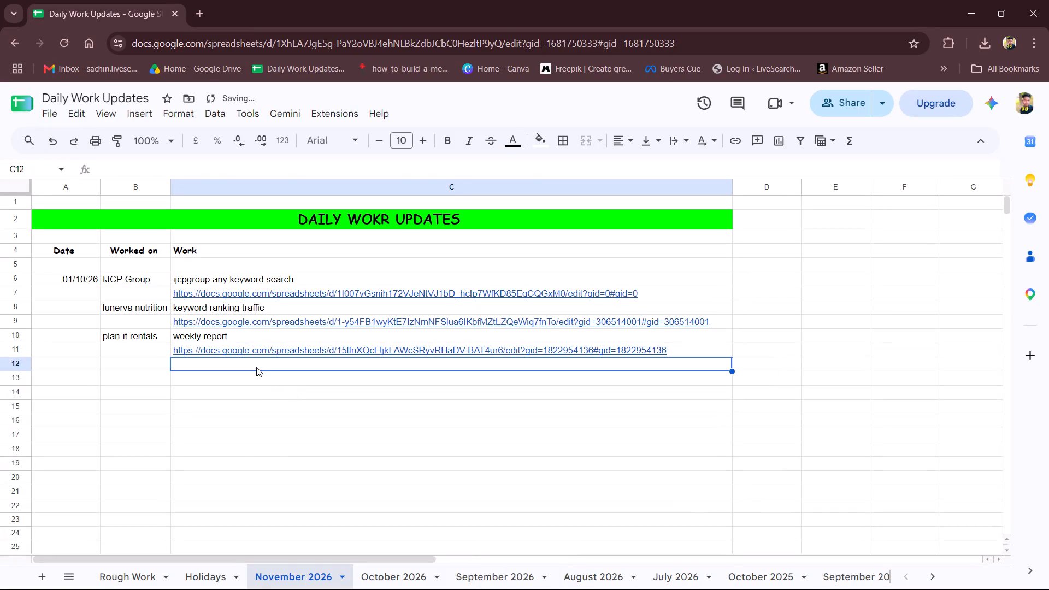
type("off=page blog")
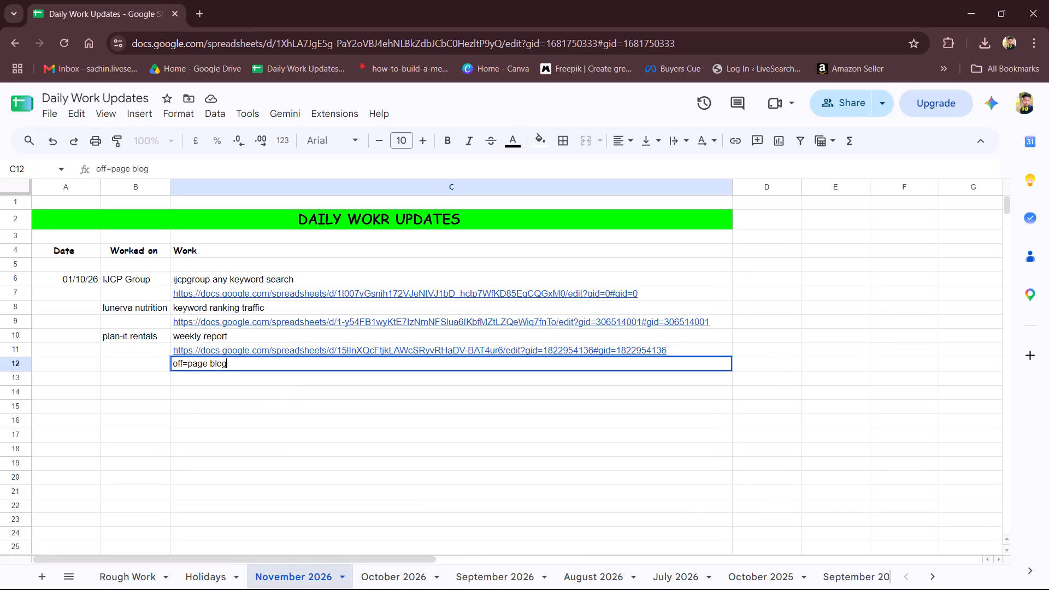
key("Left")
key("Left")
key("Left")
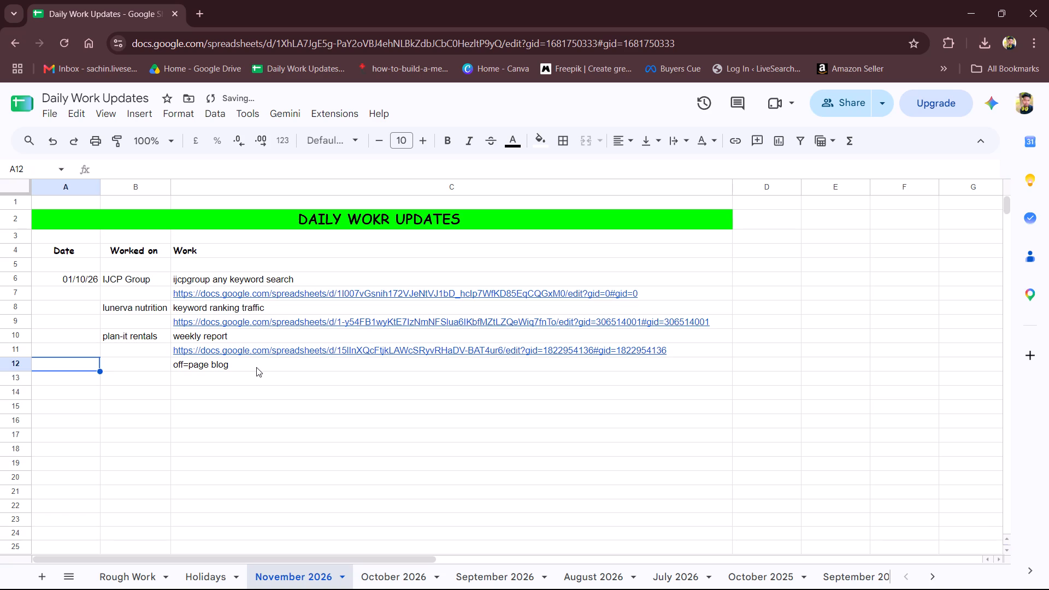
left_click(249, 367)
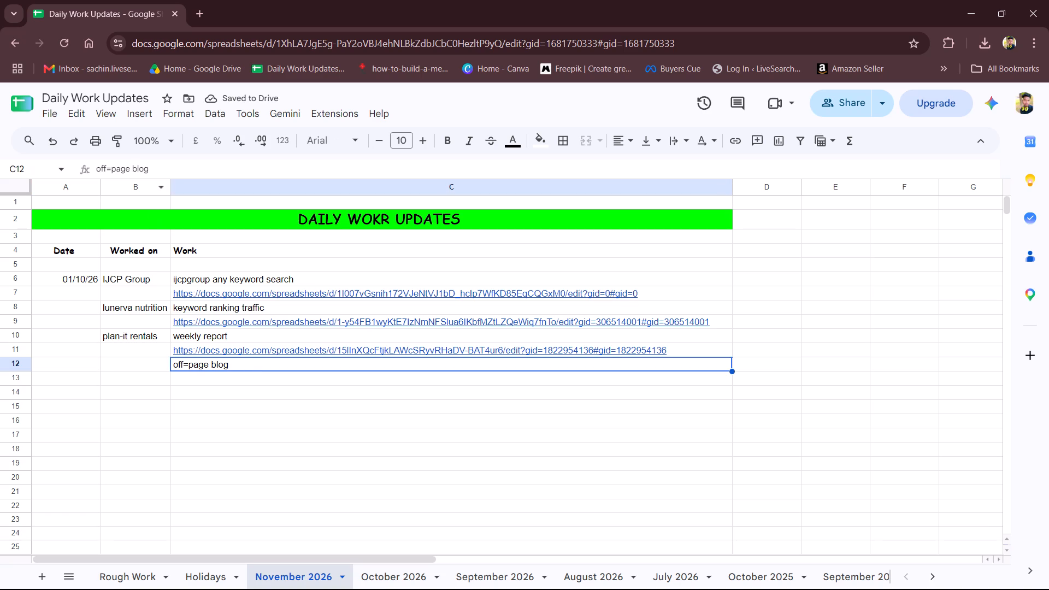
left_click(113, 170)
key("BackSpace")
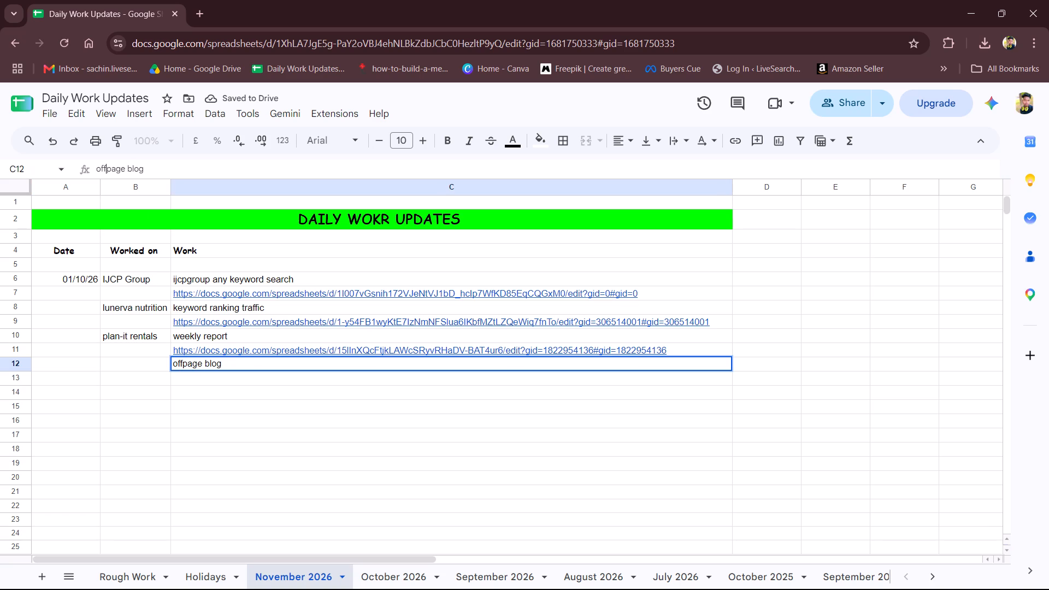
key("equal")
key("BackSpace")
key("minus")
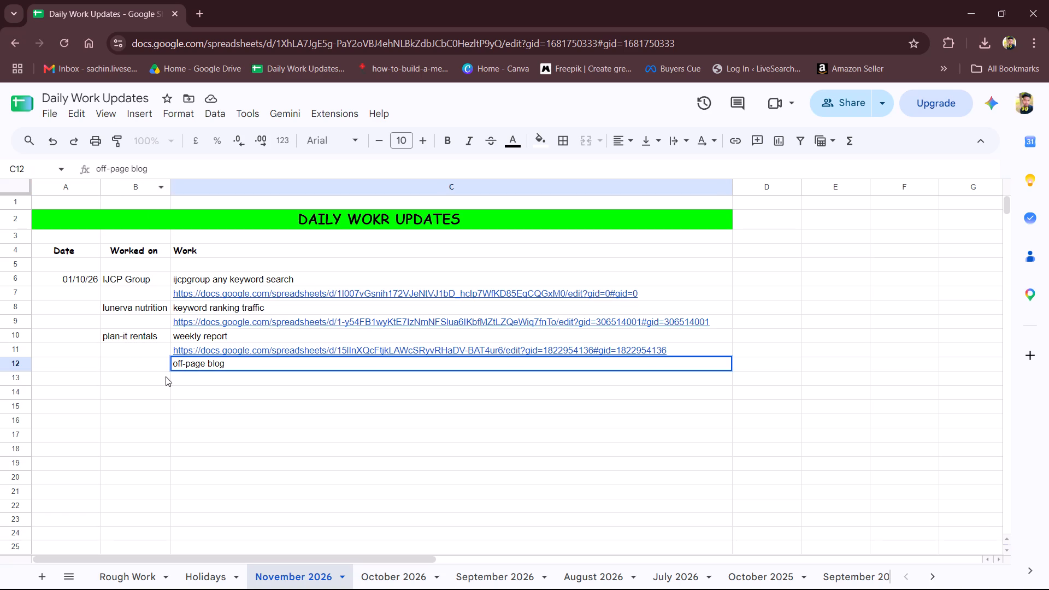
left_click(194, 385)
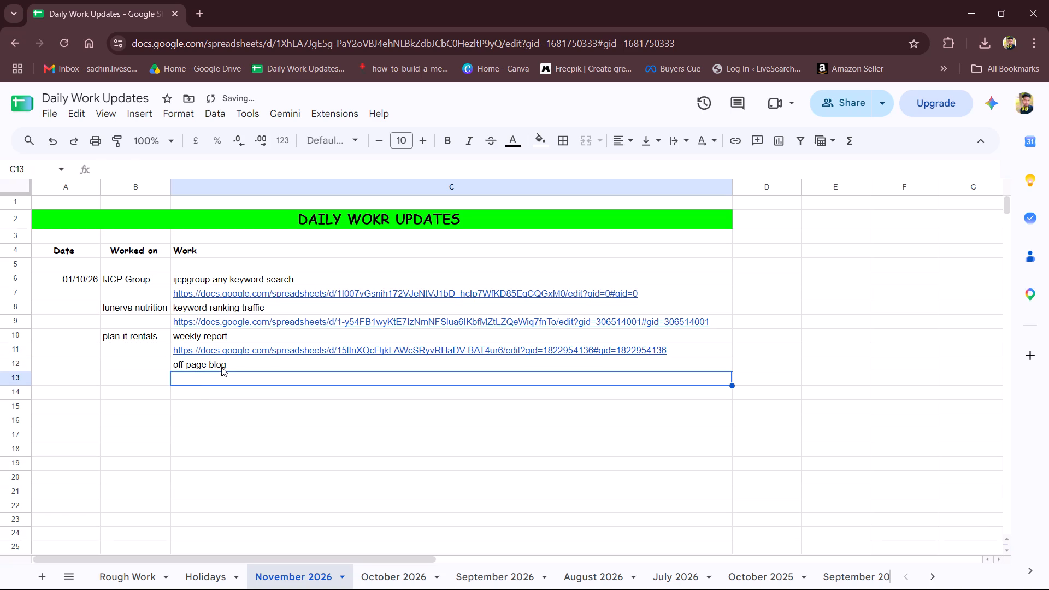
Extend the row 12 Work entry to read "off-page blog content".
left_click(221, 367)
left_click(179, 168)
key("space")
type("content")
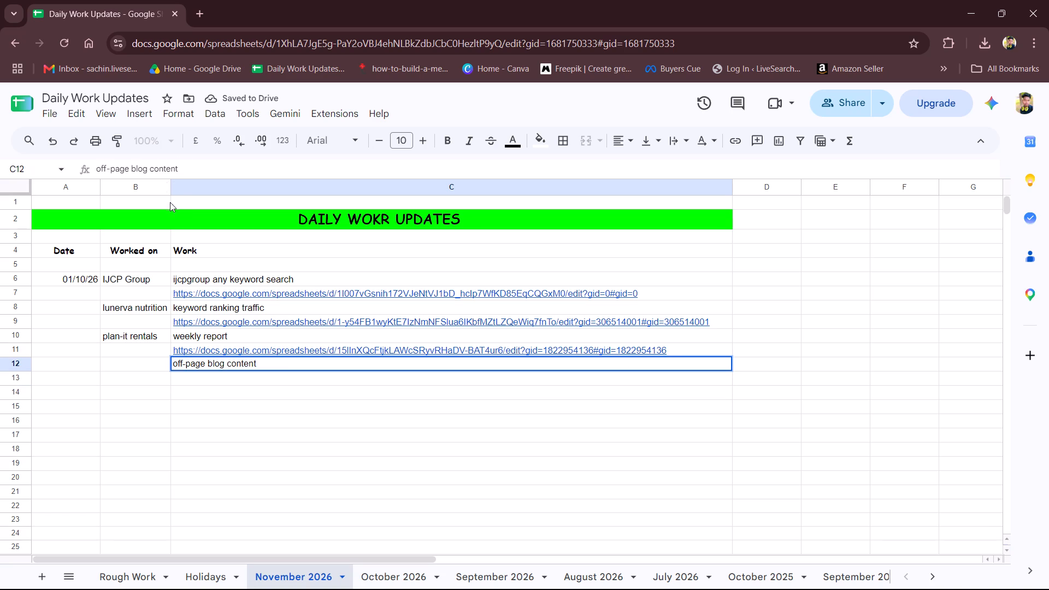
left_click(190, 377)
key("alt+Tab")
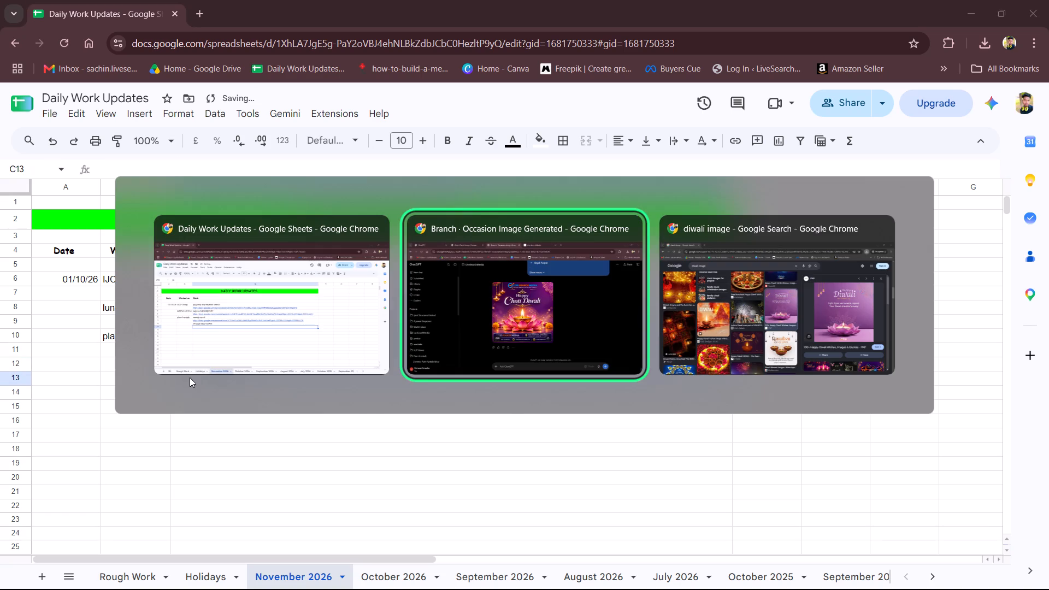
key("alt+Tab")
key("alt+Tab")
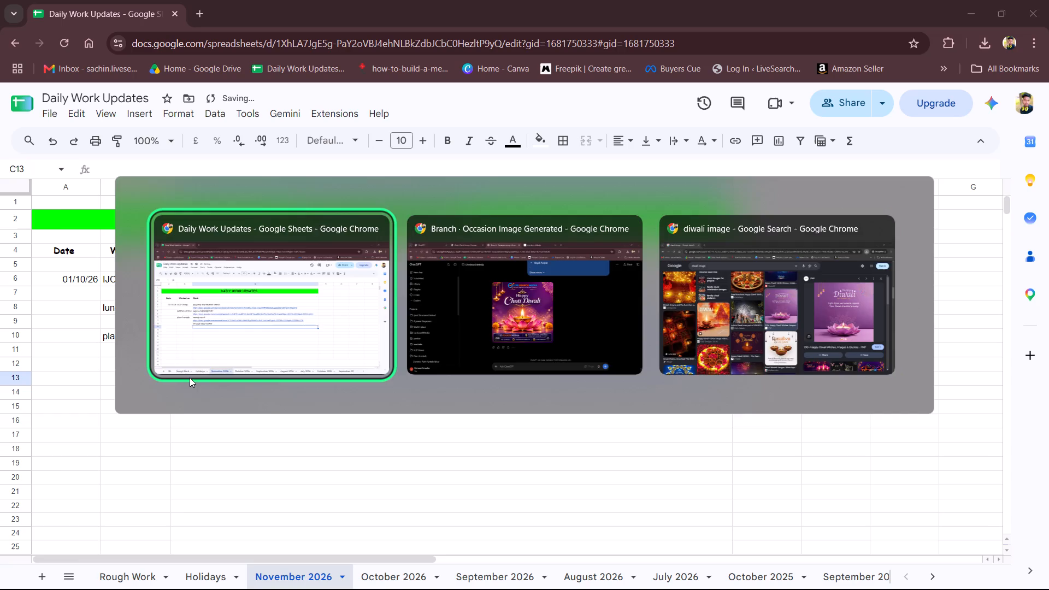
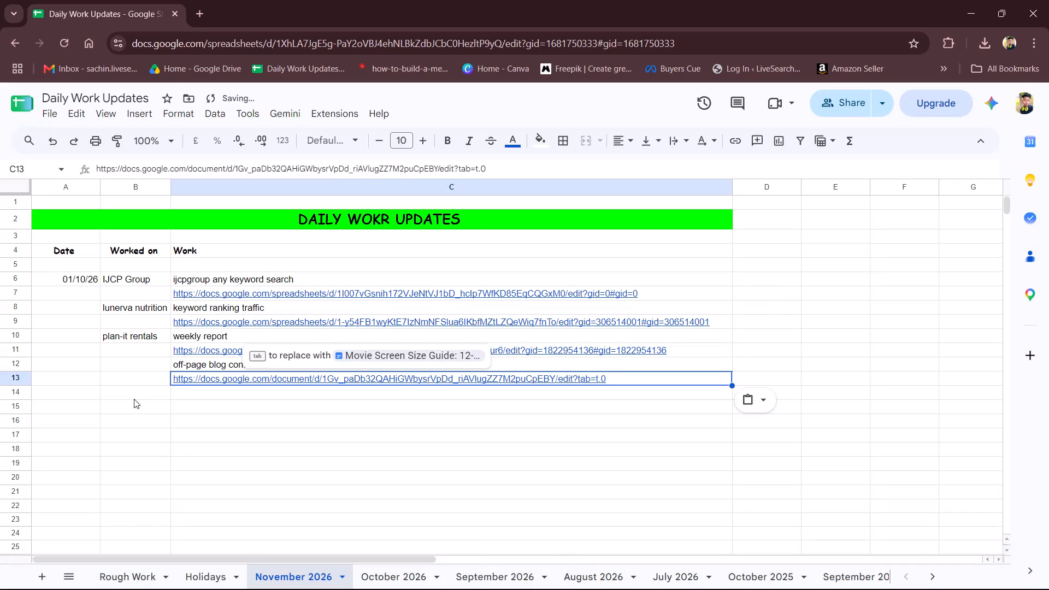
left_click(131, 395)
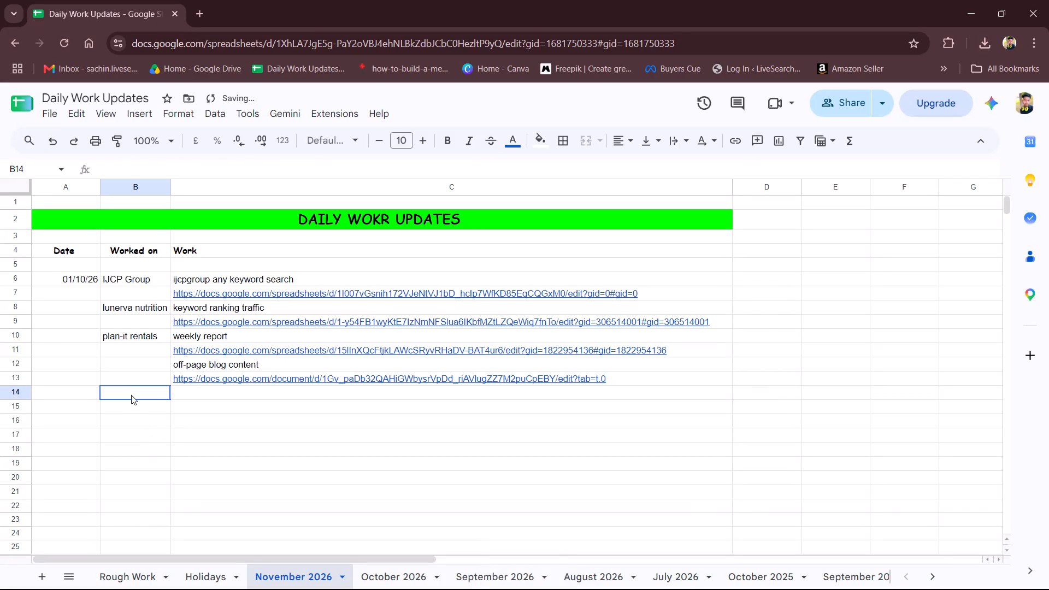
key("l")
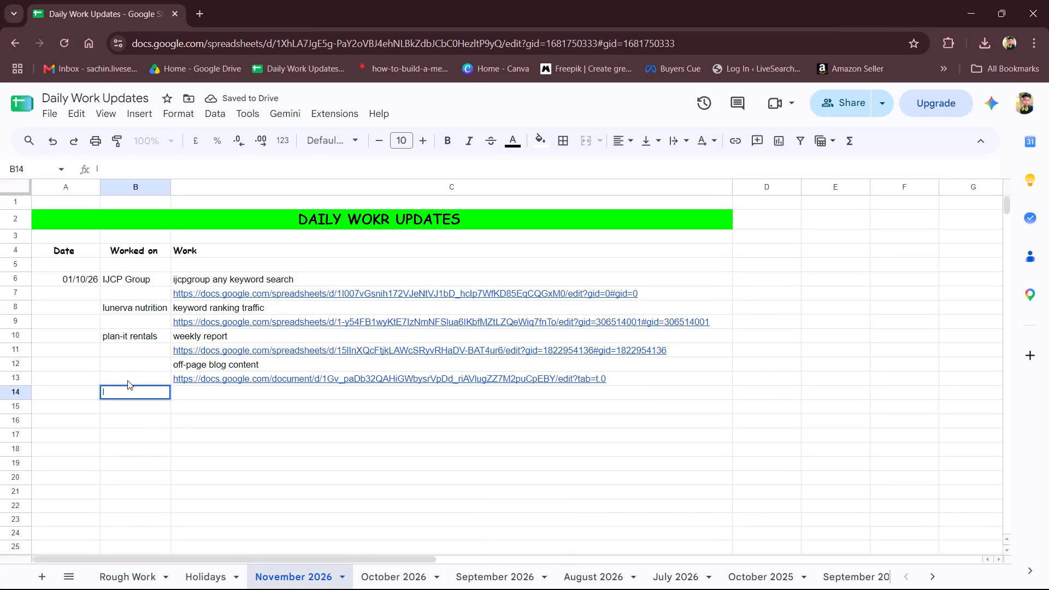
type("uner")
Copy the "lunerva nutrition" entry from row 8 into the Worked on column in row 14.
left_click(156, 310)
key("ctrl+c")
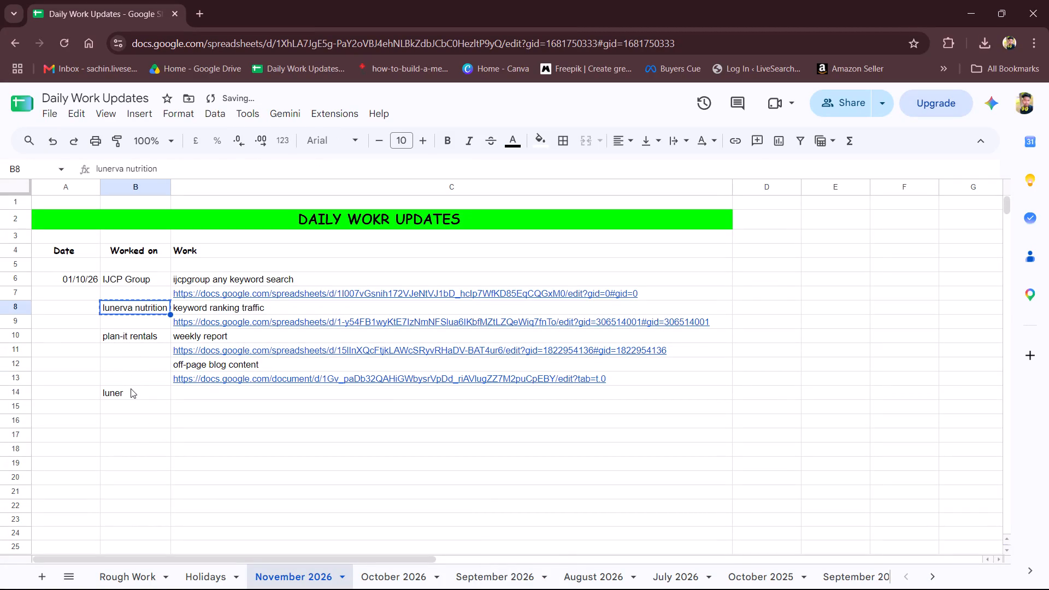
left_click(131, 393)
key("ctrl+v")
Enter "product page FAQs" under Work in row 14, beside the lunerva nutrition entry.
left_click(193, 392)
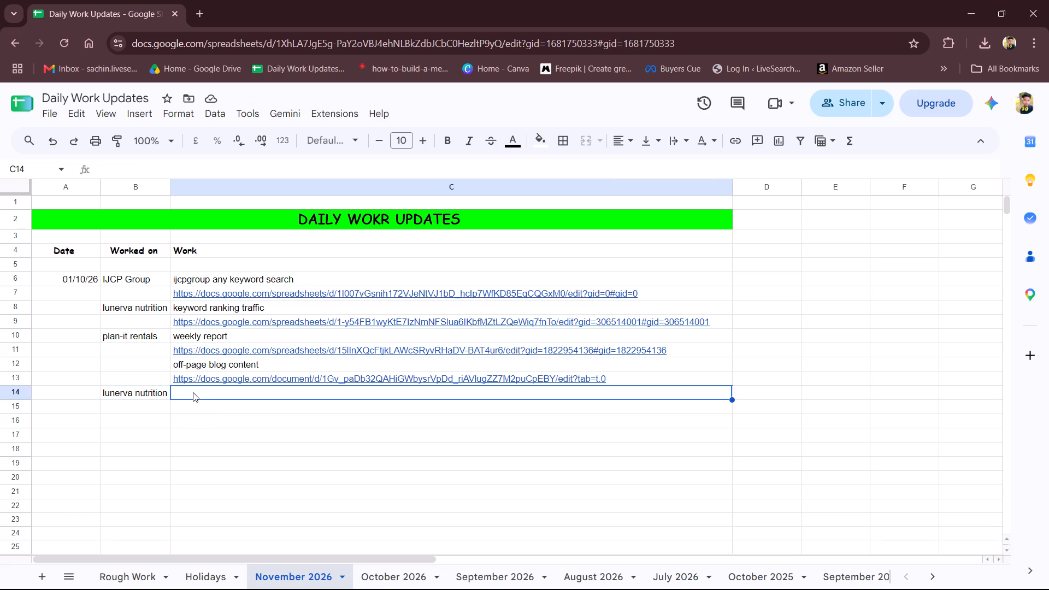
type("product page")
key("space")
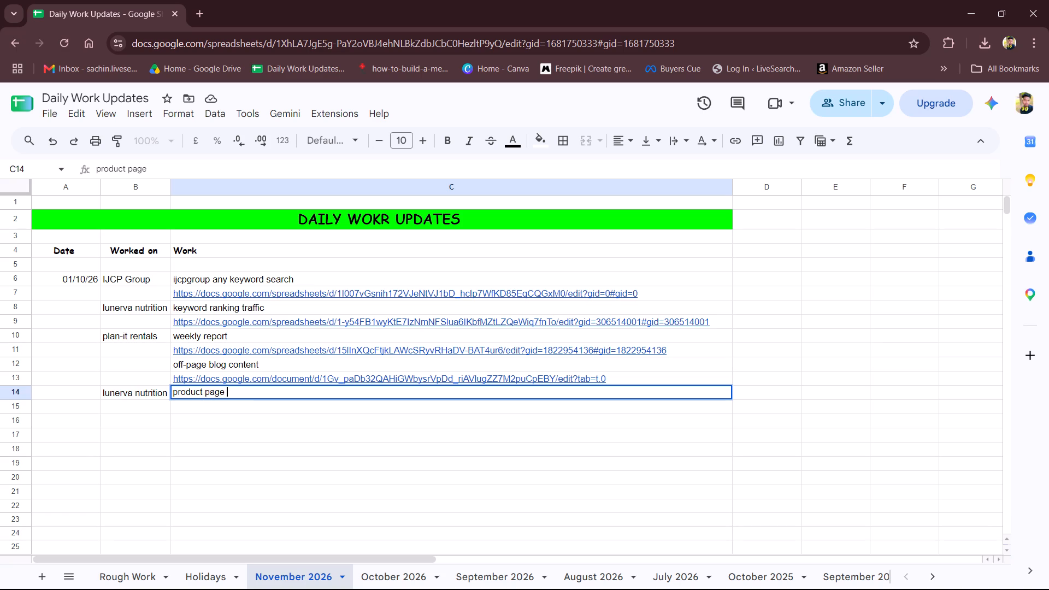
key("shift+f")
type("AQs")
key("Return")
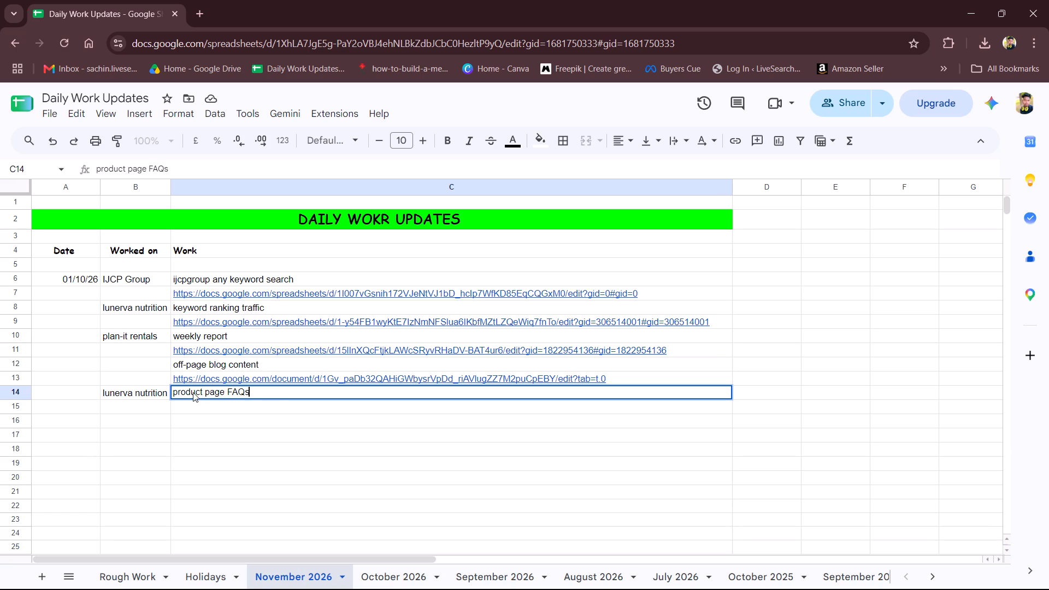
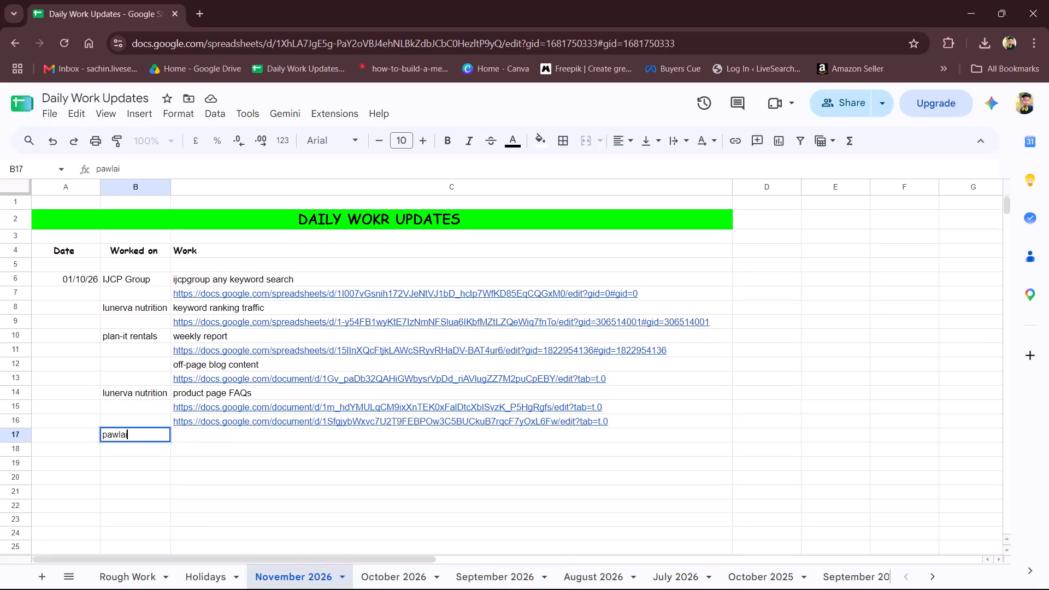
Complete the "pawlair" entry in row 17 with "create image dhanteras, choti diwali & diwali" under Work.
key("Tab")
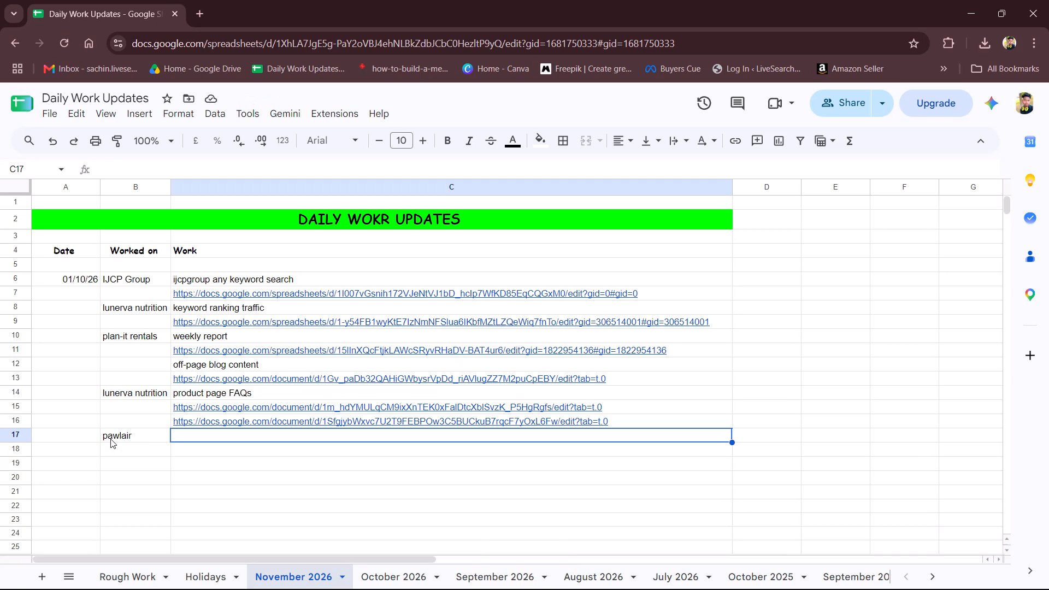
type("creatw a")
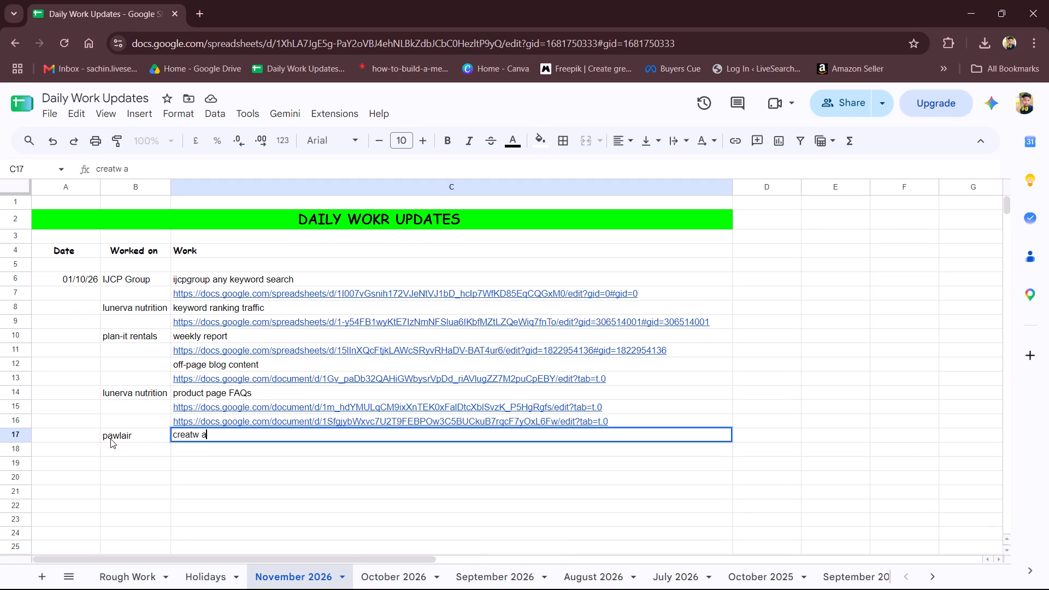
key("BackSpace")
key("BackSpace")
key("BackSpace")
type("e")
key("space")
type("image")
key("space")
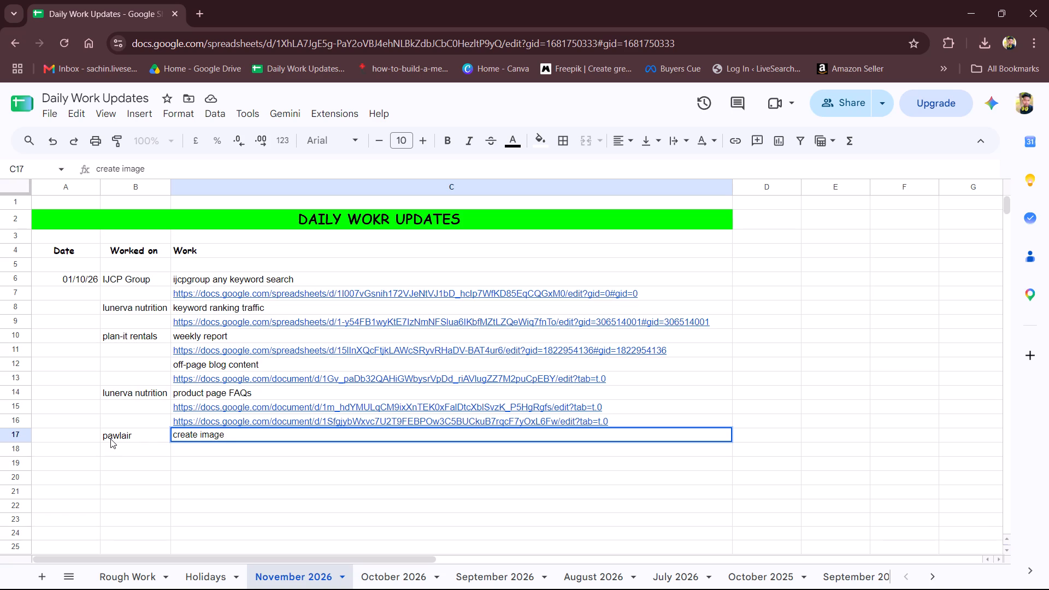
type("dha")
type("nteras")
type(", choti")
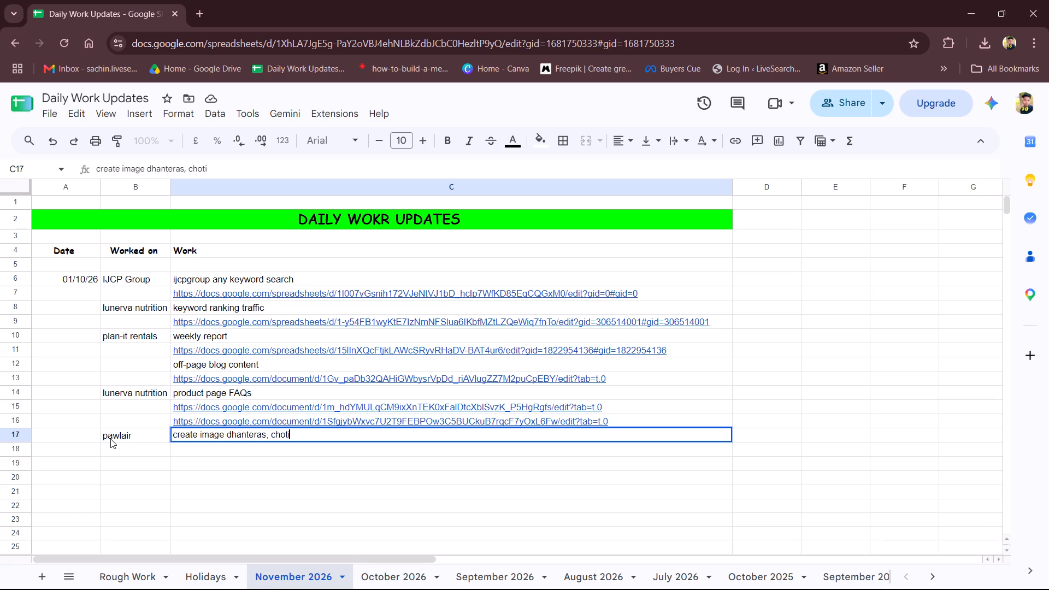
key("space")
type("diwali")
key("space")
type("&")
key("space")
type("diwali")
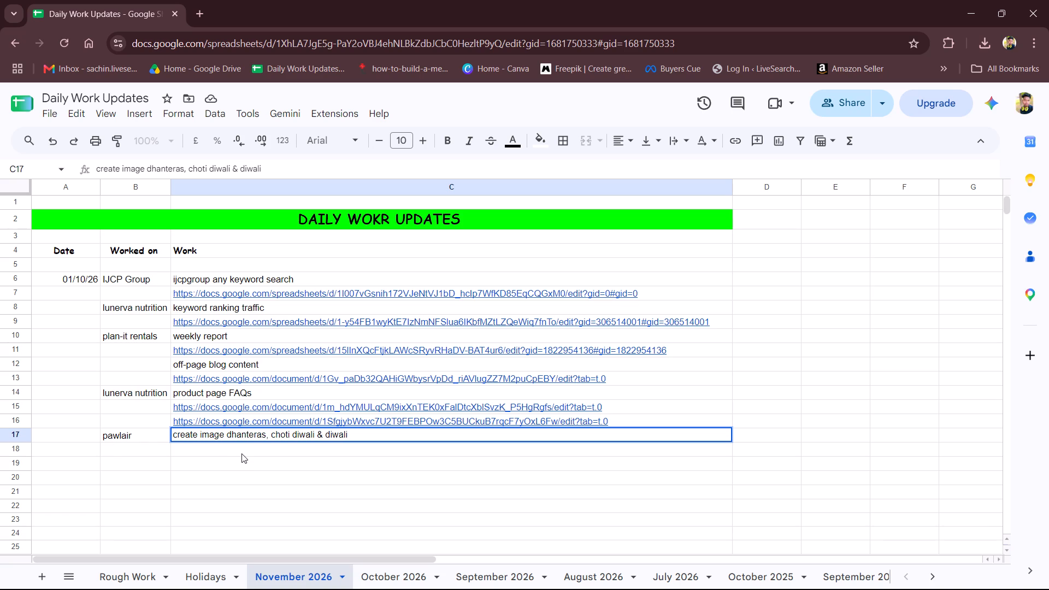
left_click(241, 453)
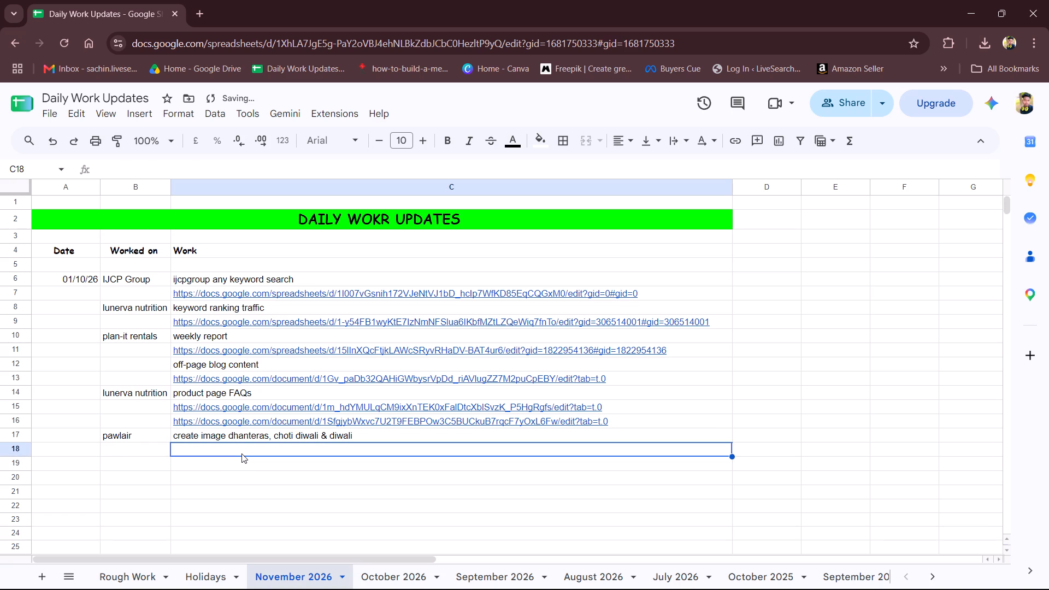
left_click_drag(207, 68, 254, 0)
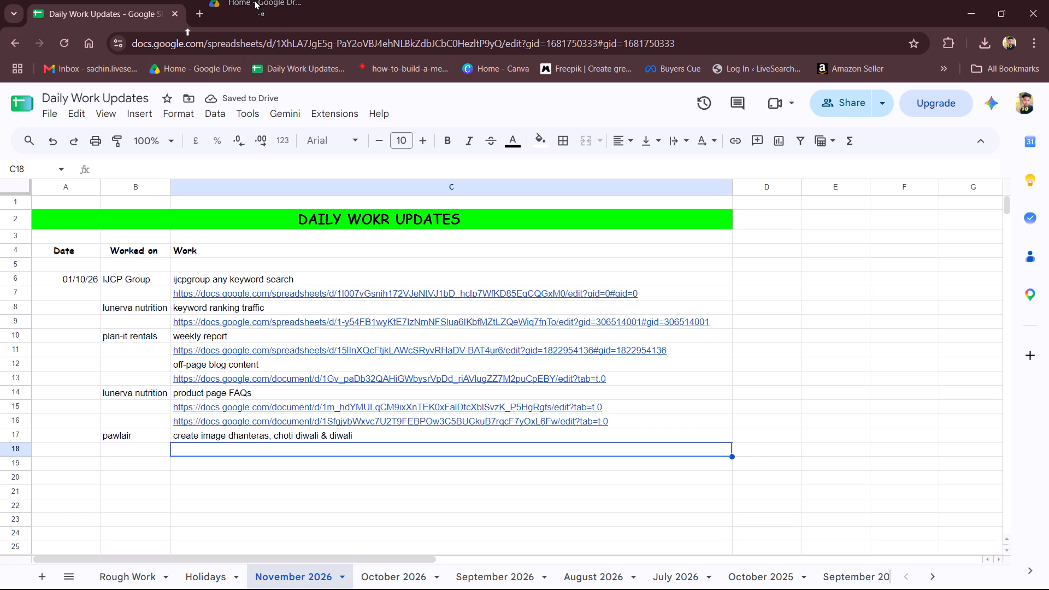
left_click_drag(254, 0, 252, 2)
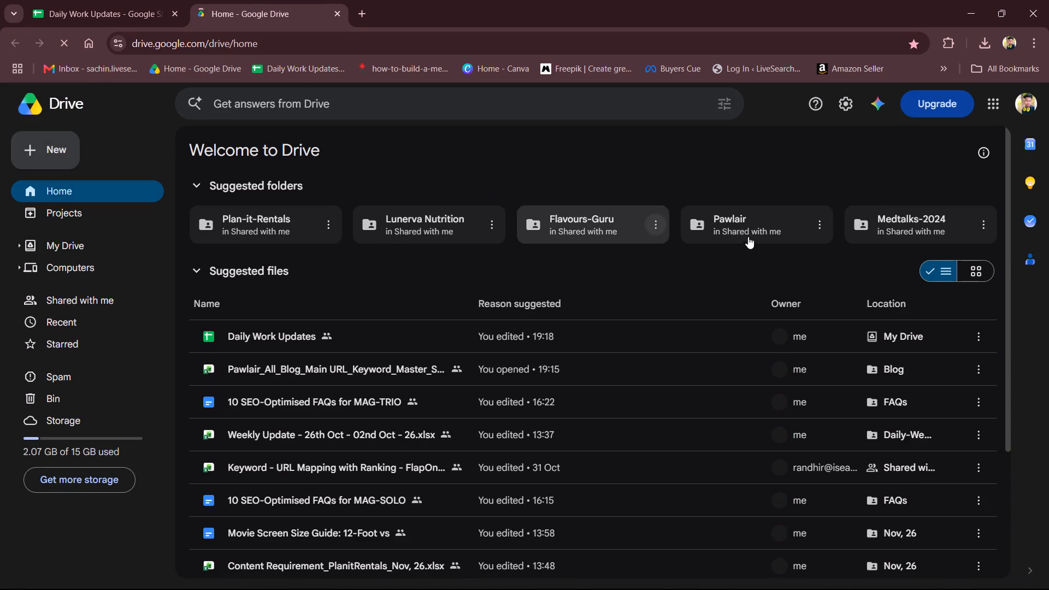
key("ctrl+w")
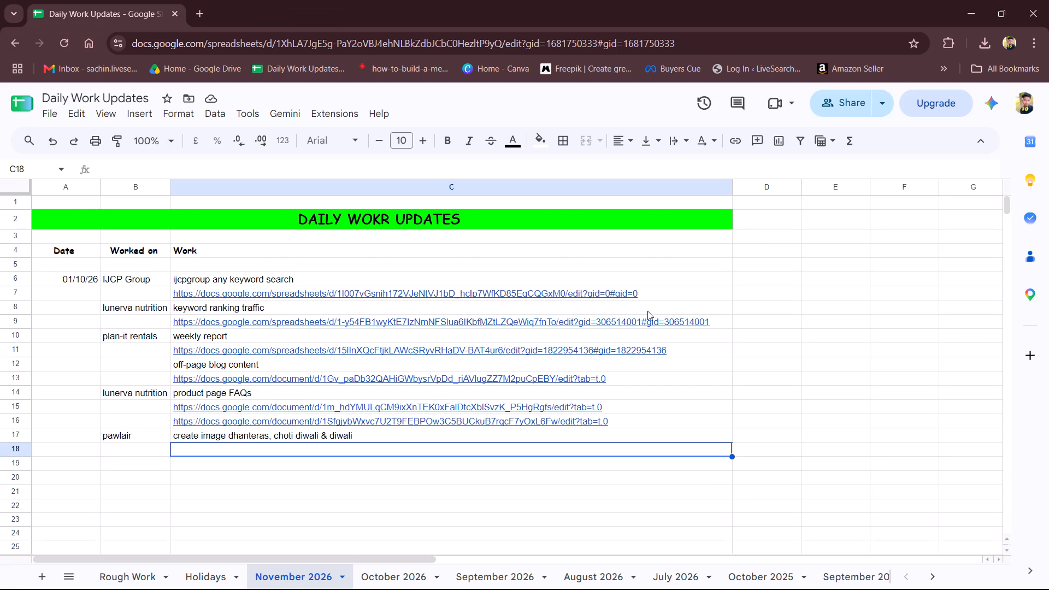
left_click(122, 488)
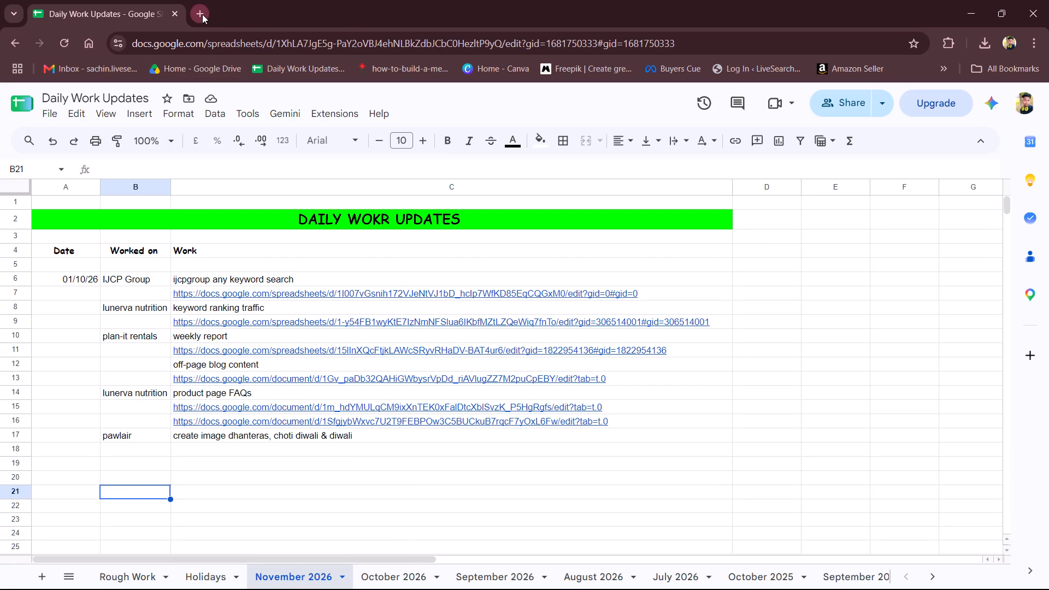
Reopen the closed Google Drive tab and open the shared Pawlair folder.
key("ctrl+shift+t")
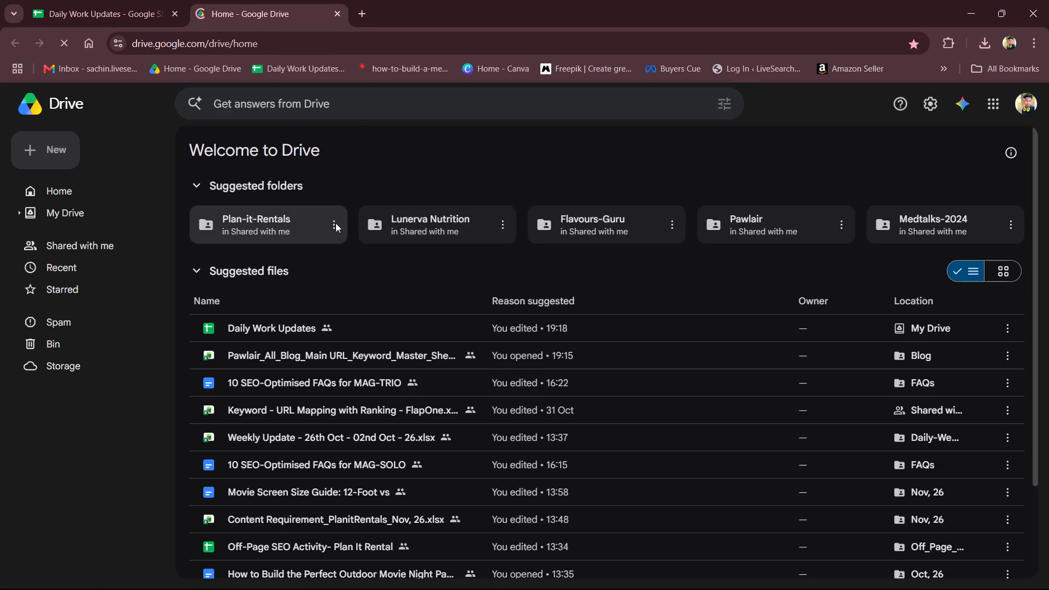
triple_click(755, 226)
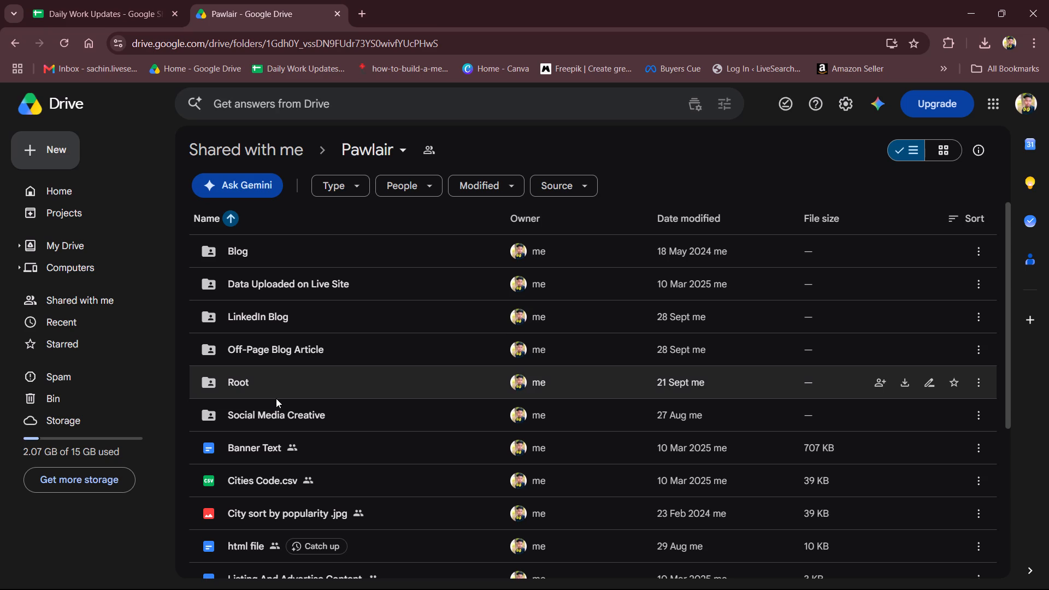
Open the Social Media Creative folder inside Pawlair and preview its contents as thumbnails, then return to the list layout.
double_click(264, 416)
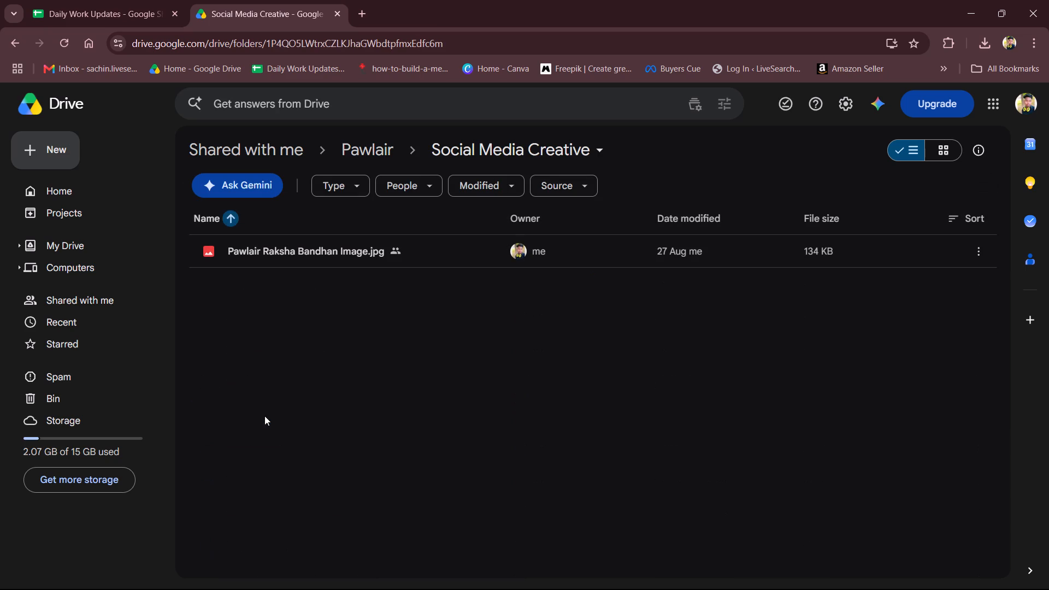
left_click(940, 149)
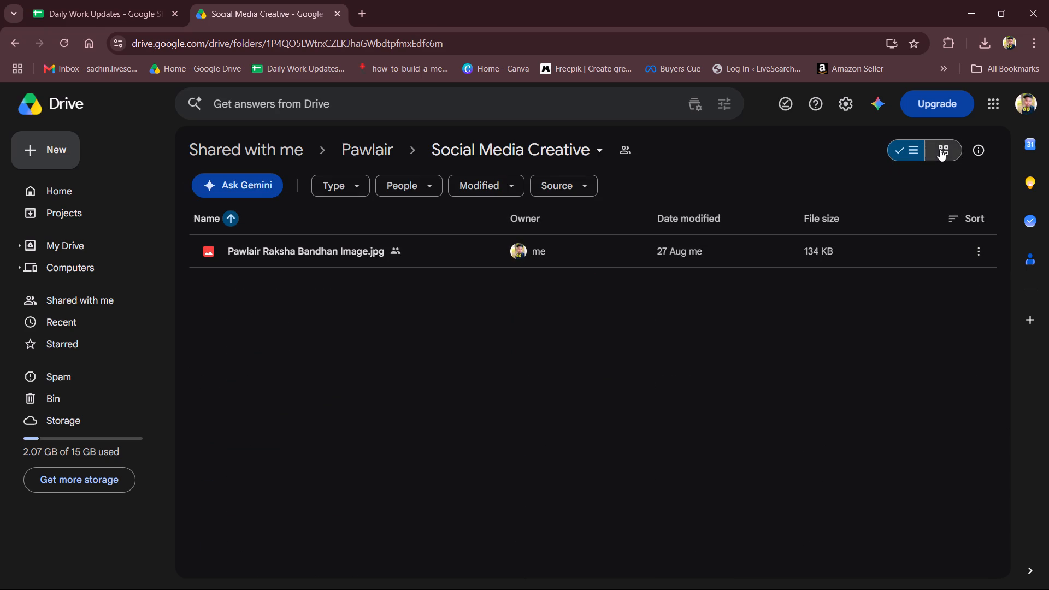
left_click(904, 148)
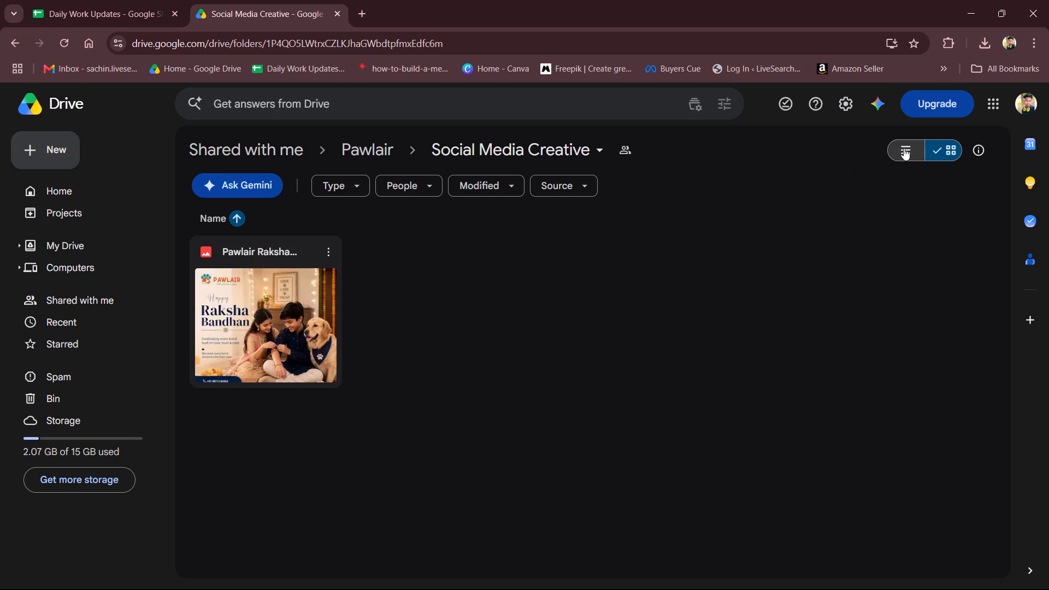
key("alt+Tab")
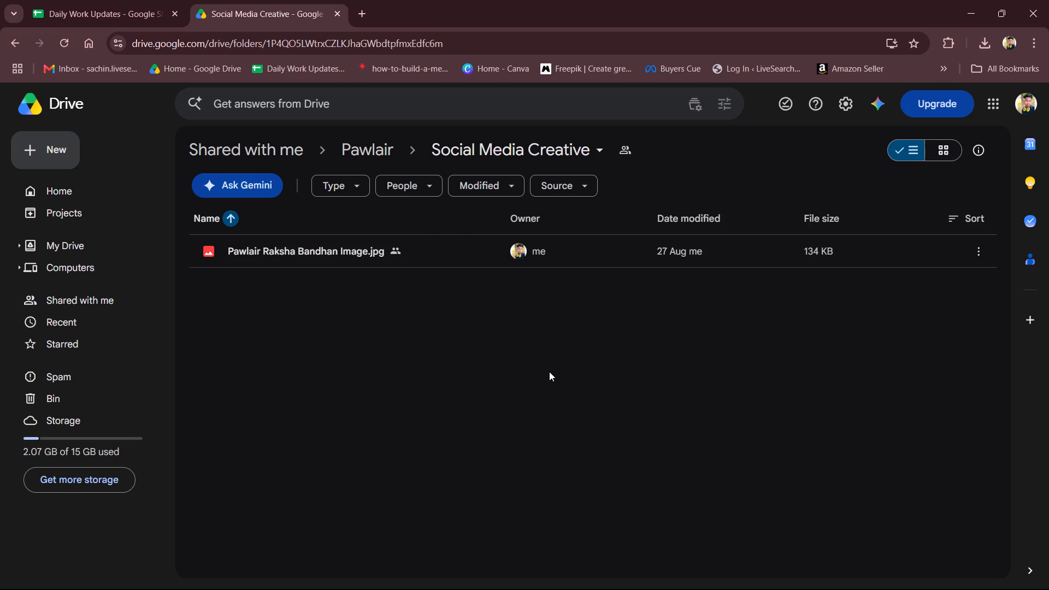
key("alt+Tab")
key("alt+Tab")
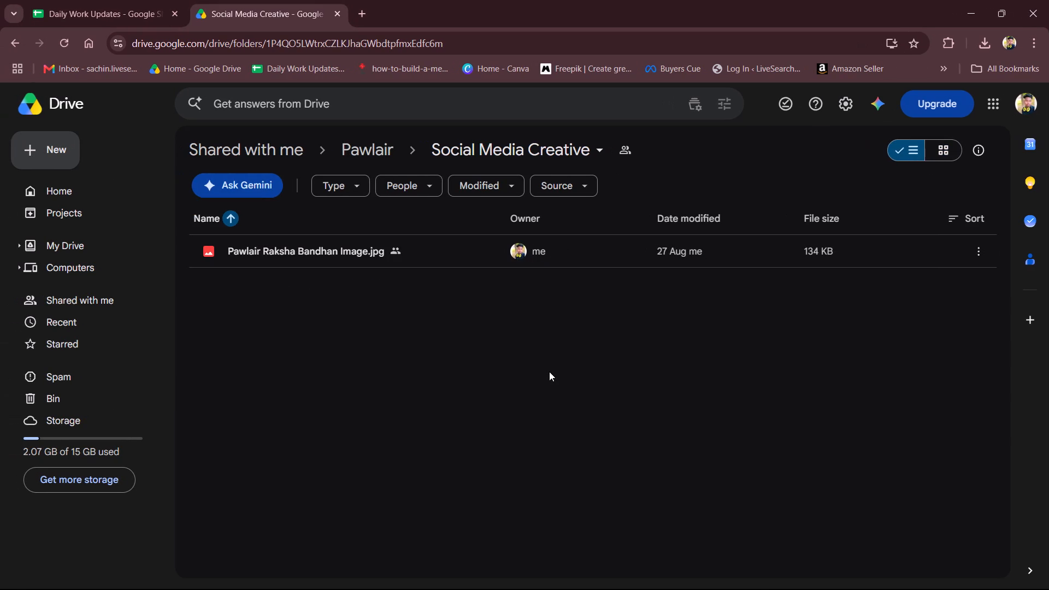
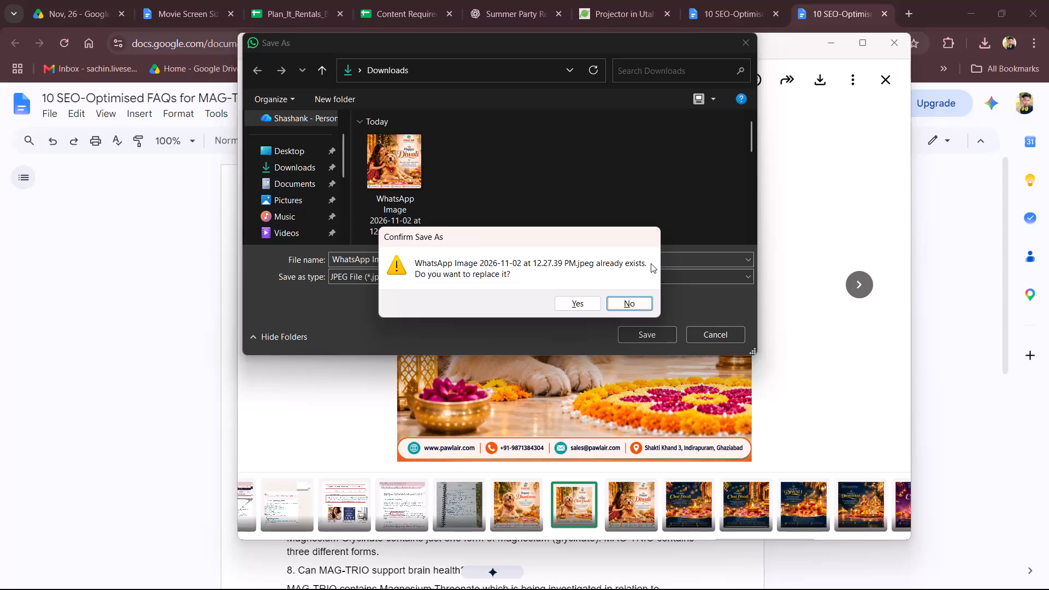
Decline replacing the existing "WhatsApp Image 2026-11-02 at 12.27.39 PM.jpeg" in Downloads and return to the Save As dialog.
key("Left")
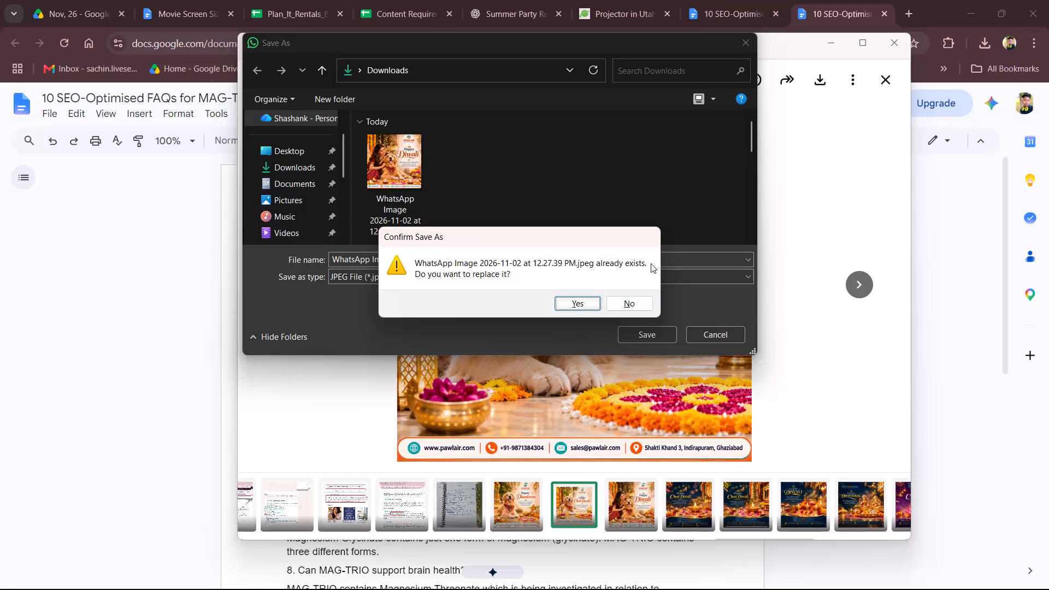
key("Escape")
key("Right")
key("Return")
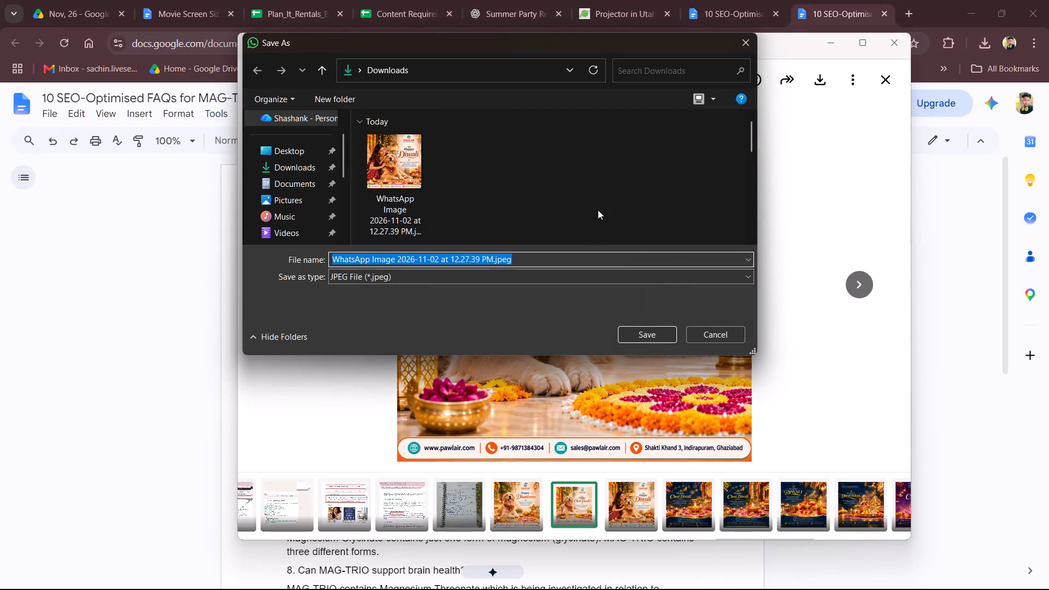
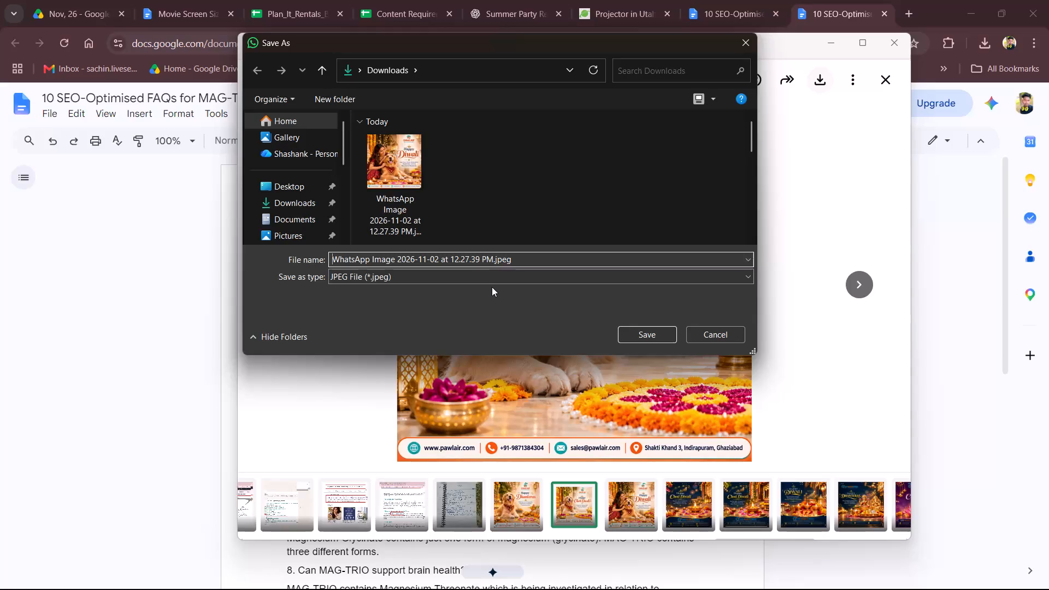
Select the suggested file name of the Pawlair image being saved to Downloads for replacement, leaving out the .jpeg extension.
key("ctrl+shift+Right")
key("ctrl+shift+Right")
key("ctrl+shift+Right")
key("ctrl+shift+Right")
key("ctrl+shift+Right")
key("ctrl+shift+Right")
key("ctrl+shift+Right")
key("ctrl+shift+Right")
key("ctrl+shift+Right")
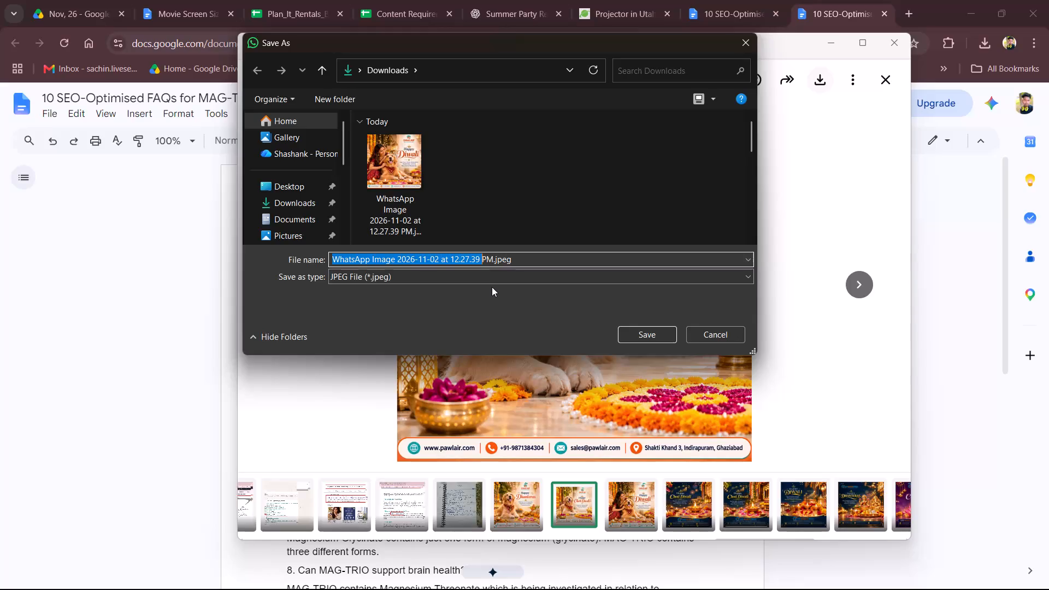
key("ctrl+shift+Right")
key("shift+Left")
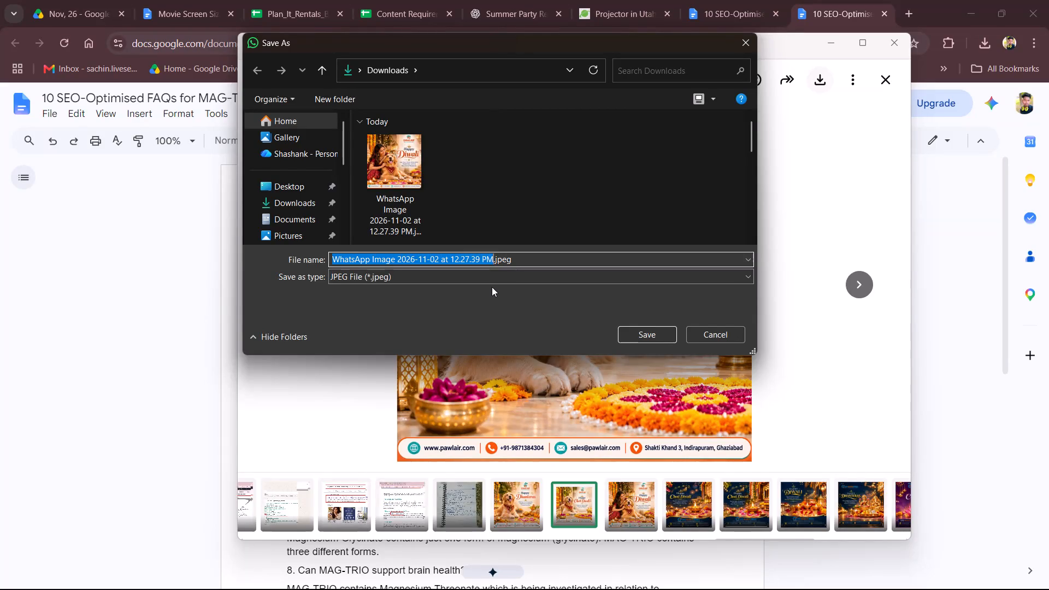
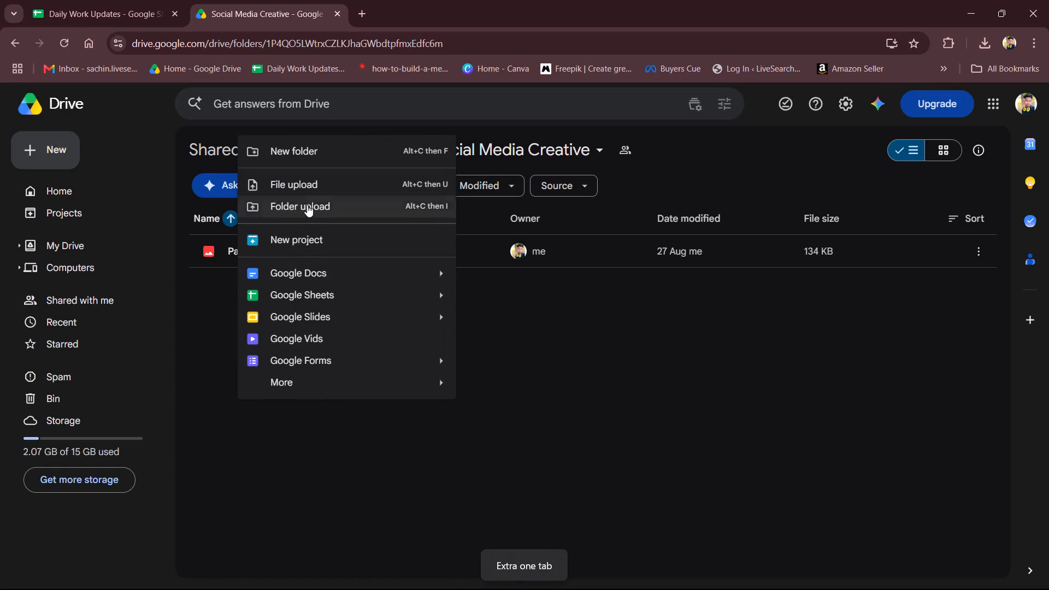
Upload dhanteras.jpeg, choti diwali.jpeg and the WhatsApp Diwali image from Downloads to Pawlair's Social Media Creative folder.
left_click(307, 188)
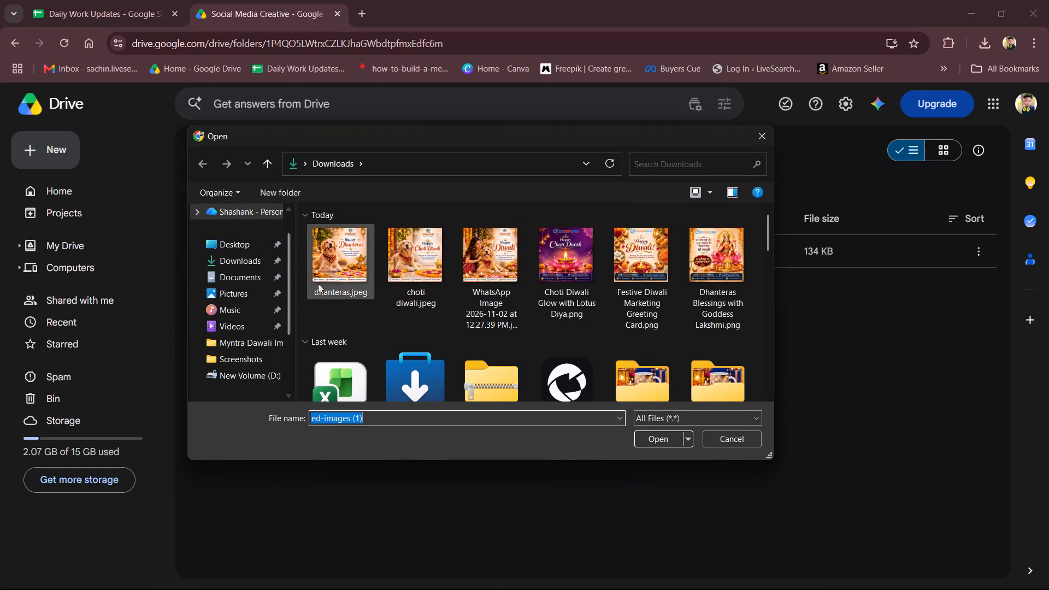
left_click(335, 264)
left_click(465, 274, "shift")
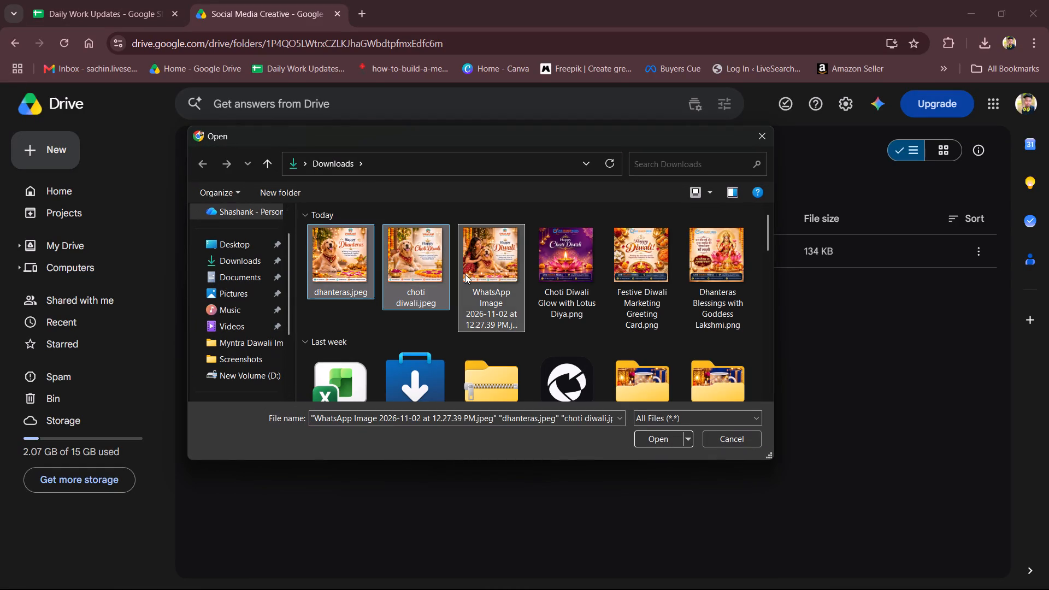
left_click(650, 443)
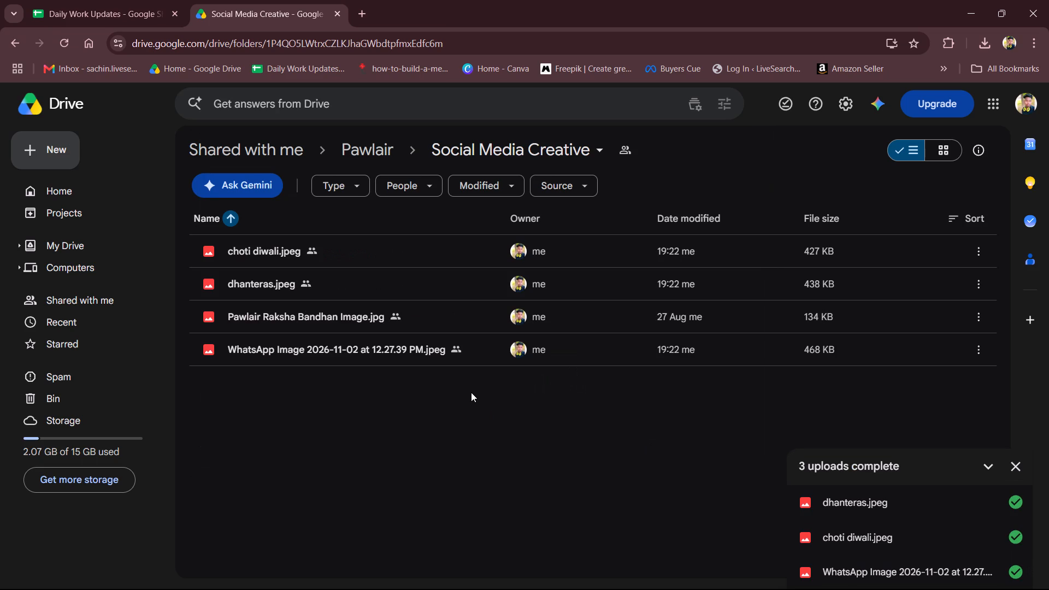
Rename the uploaded WhatsApp image as diwali.jpeg.
left_click(388, 350)
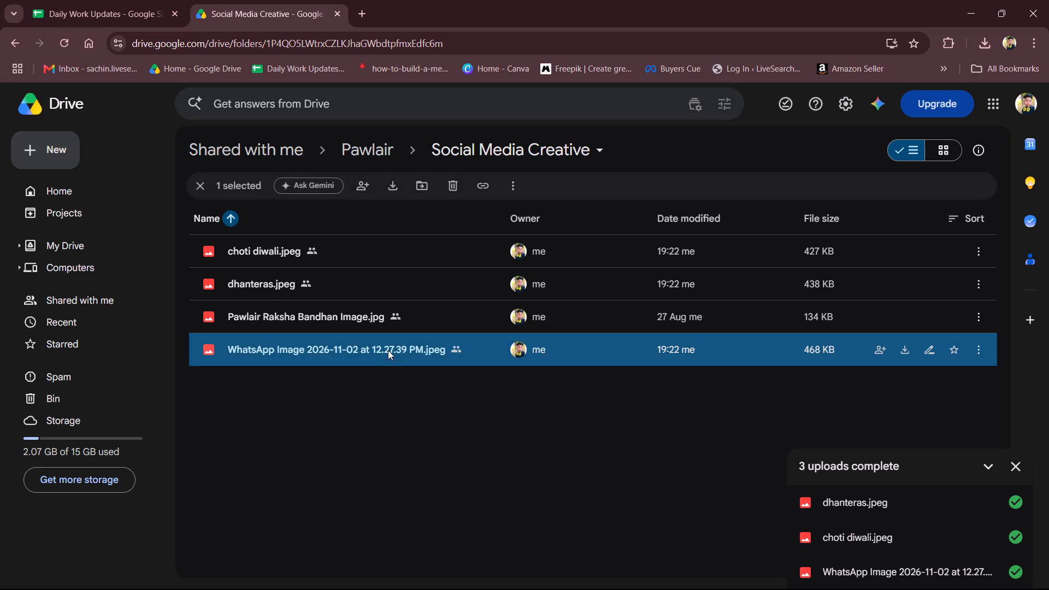
key("F2")
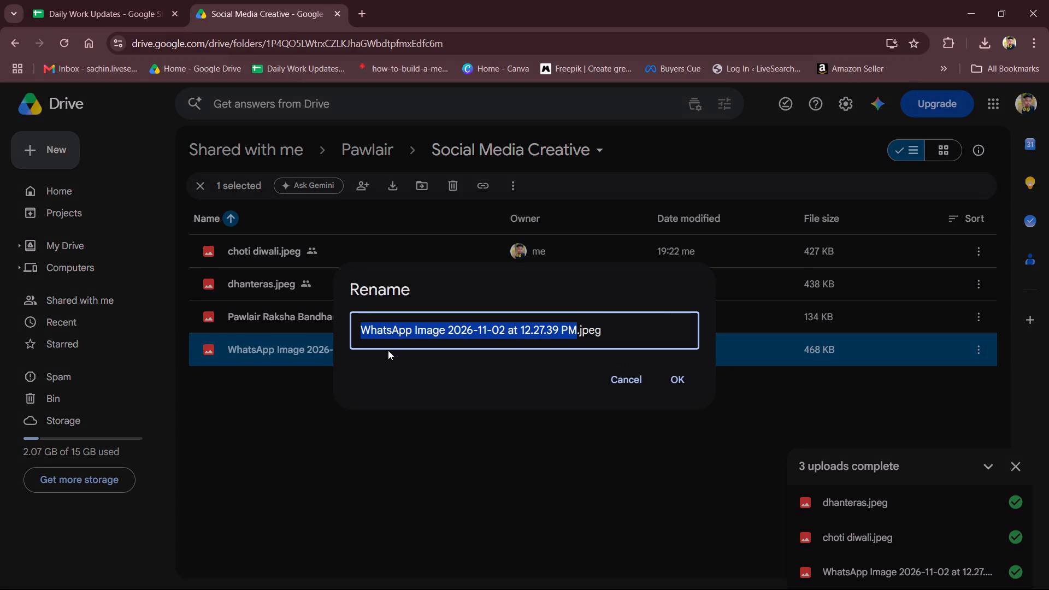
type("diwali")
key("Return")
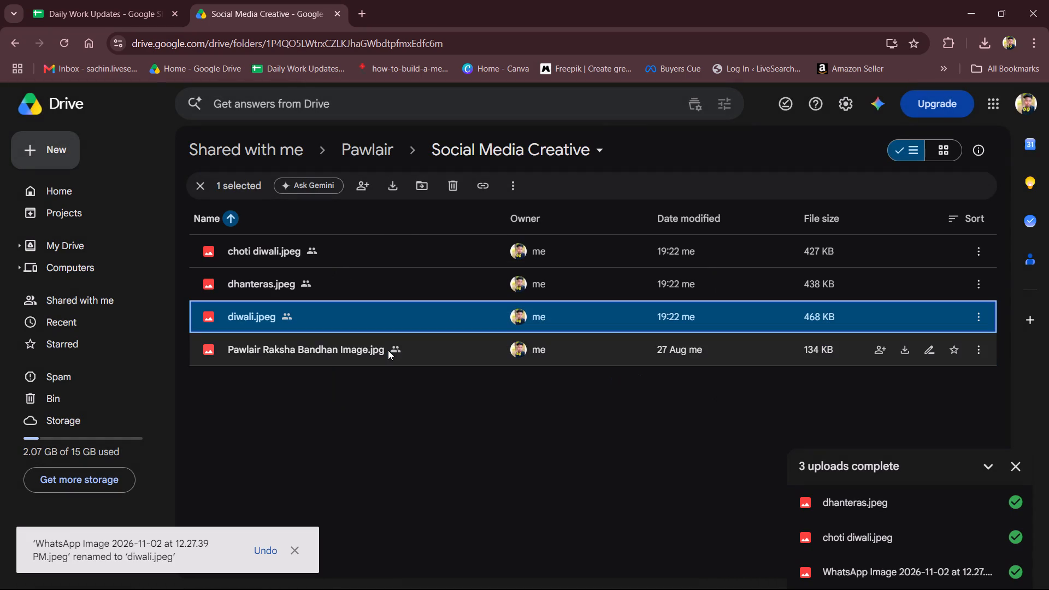
Copy the web address of the Social Media Creative folder.
left_click(474, 48)
key("ctrl+c")
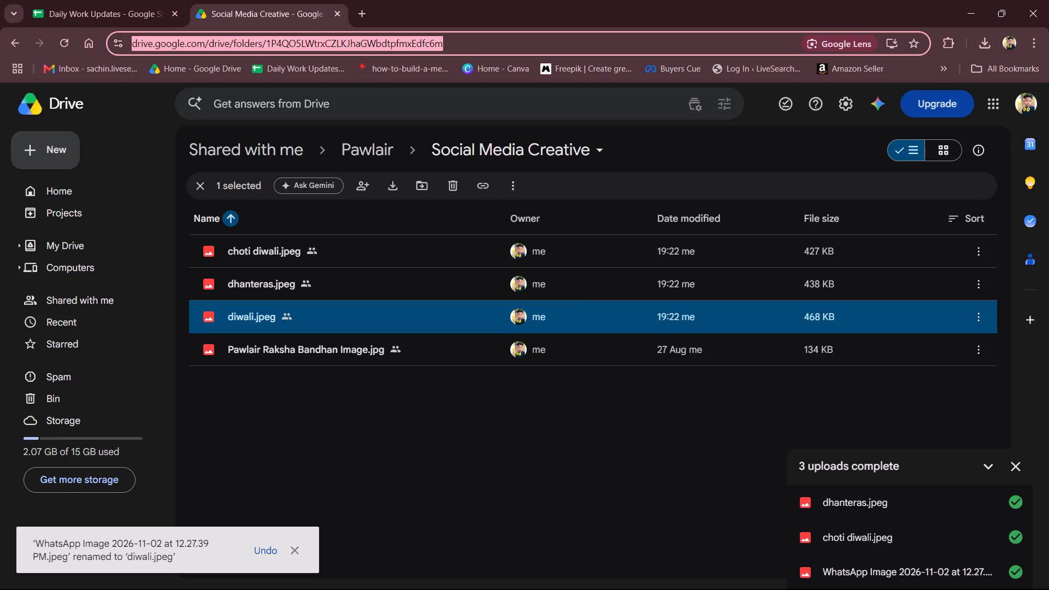
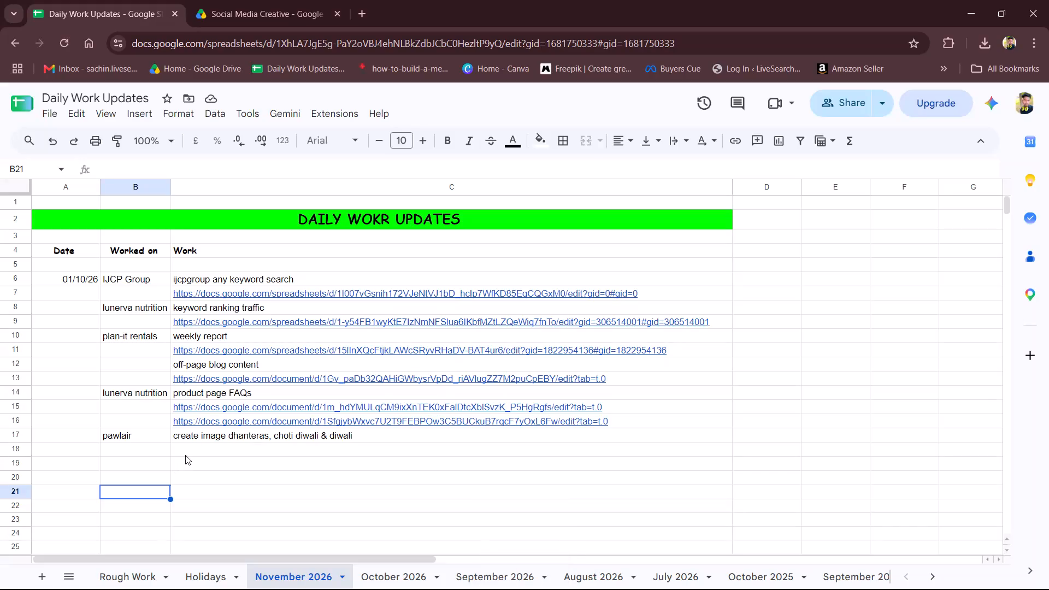
Paste the copied Social Media Creative folder link under Work in row 18, below the pawlair task.
left_click(185, 455)
key("ctrl+v")
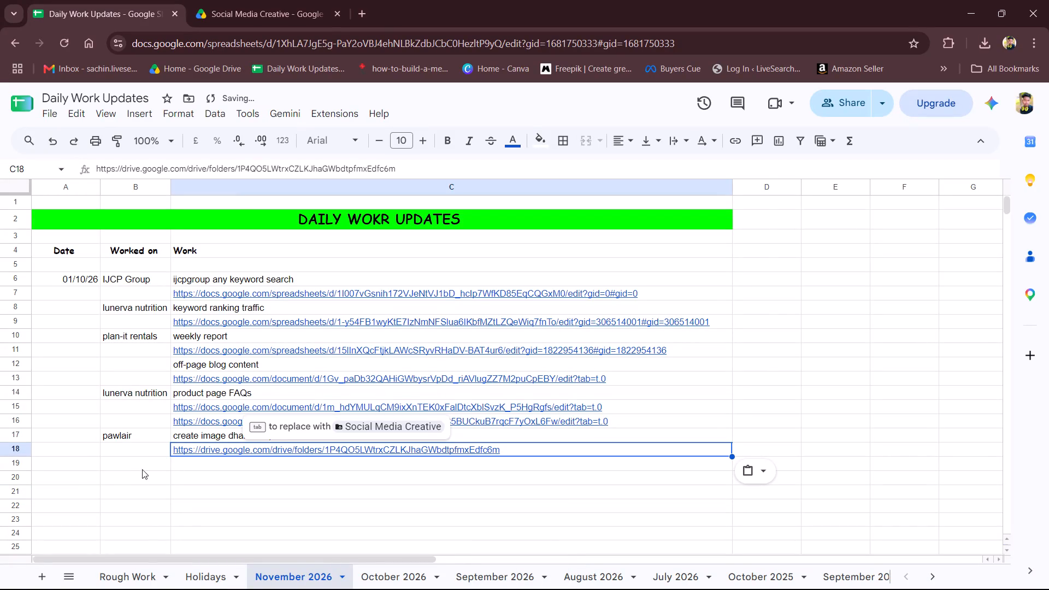
Add an "lsm" entry in row 19 with "create image dhanteras, choti diwali & diwali" under Work.
left_click(134, 463)
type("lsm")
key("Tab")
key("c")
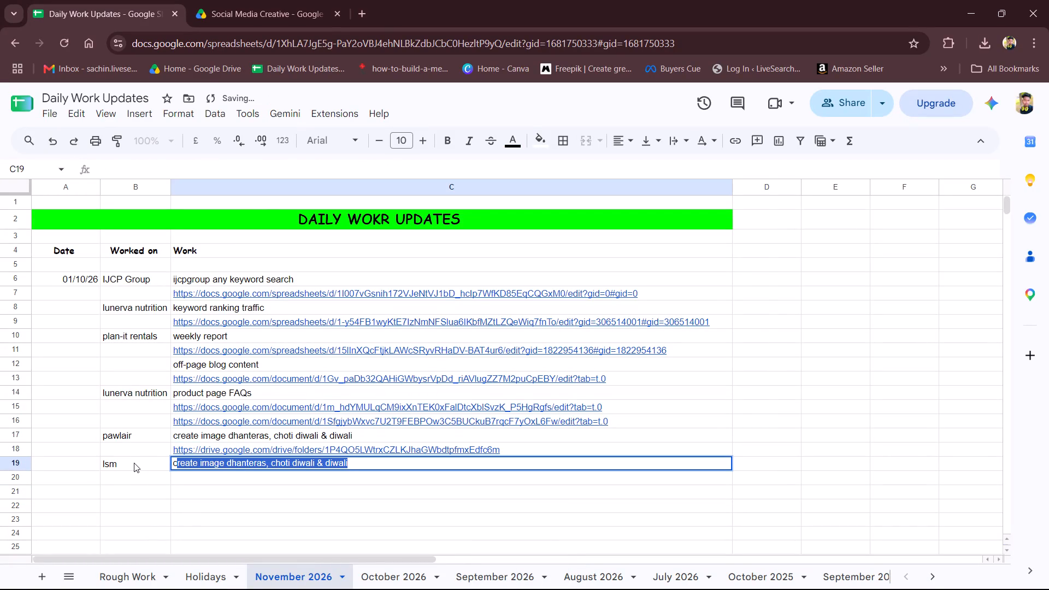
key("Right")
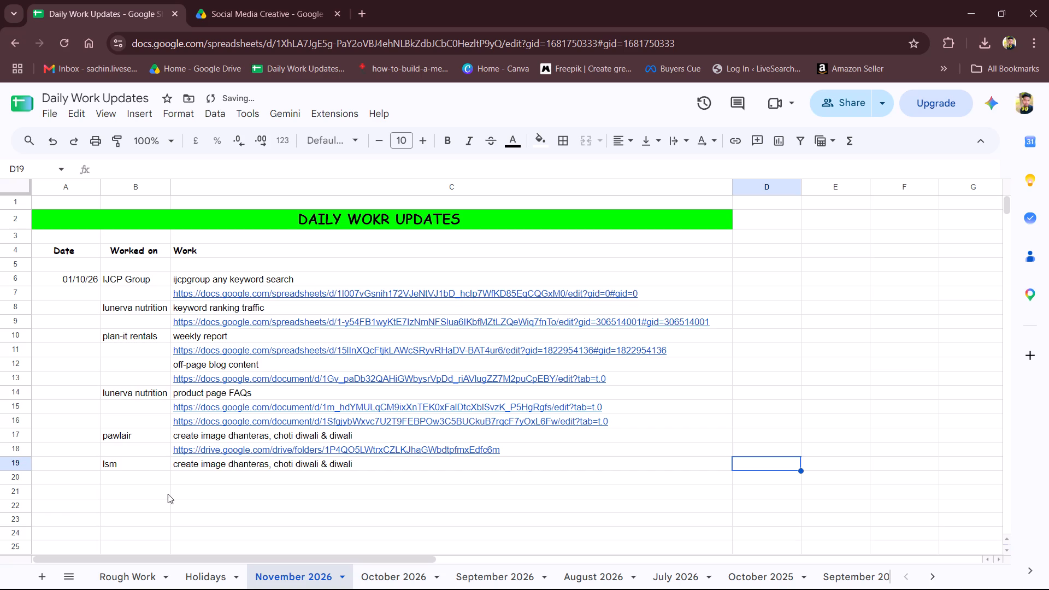
left_click(202, 479)
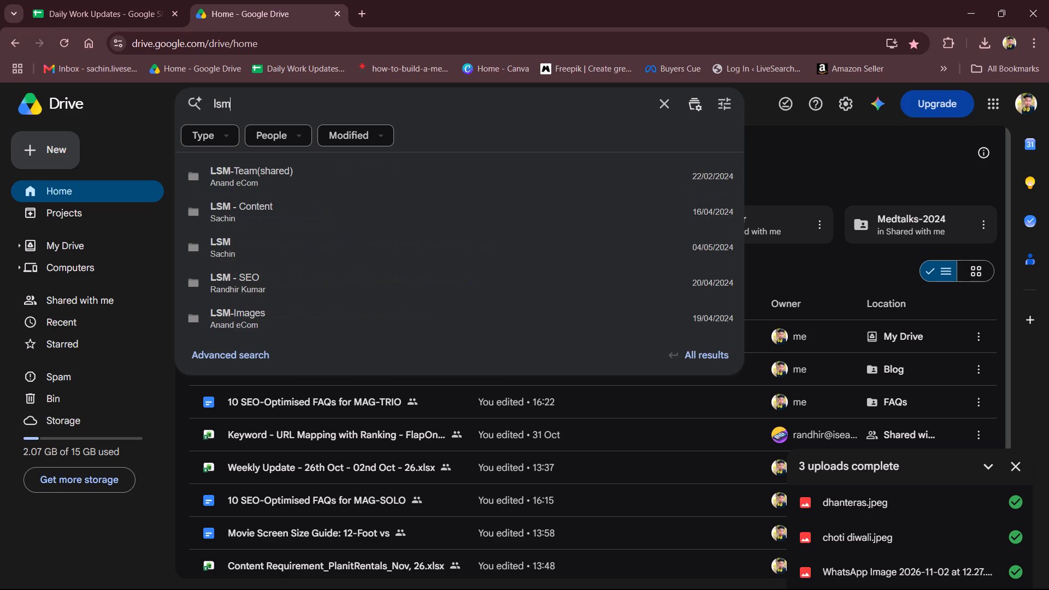
key("BackSpace")
key("BackSpace")
key("BackSpace")
key("BackSpace")
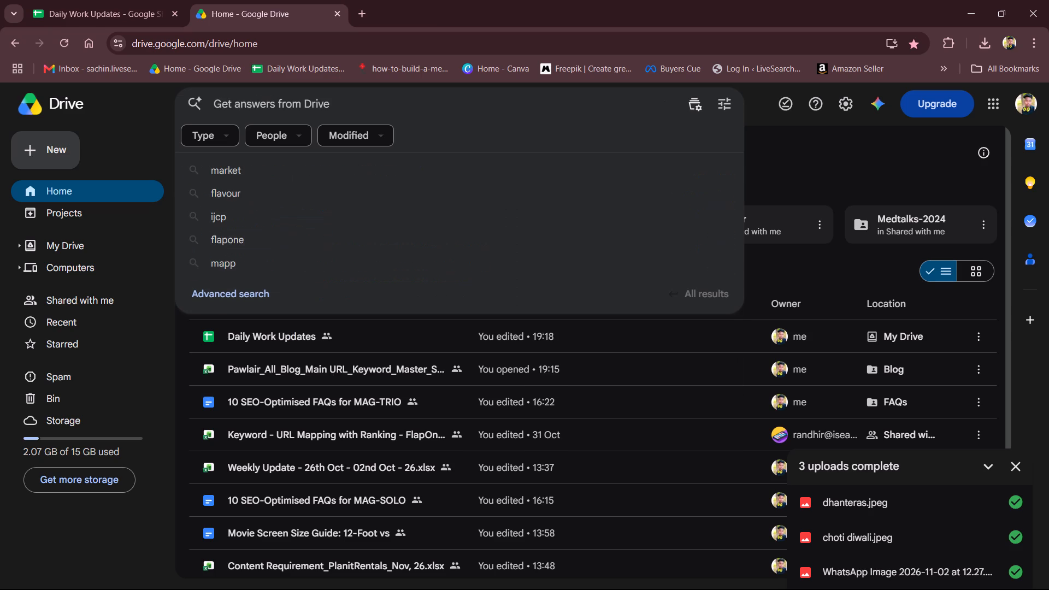
type("live")
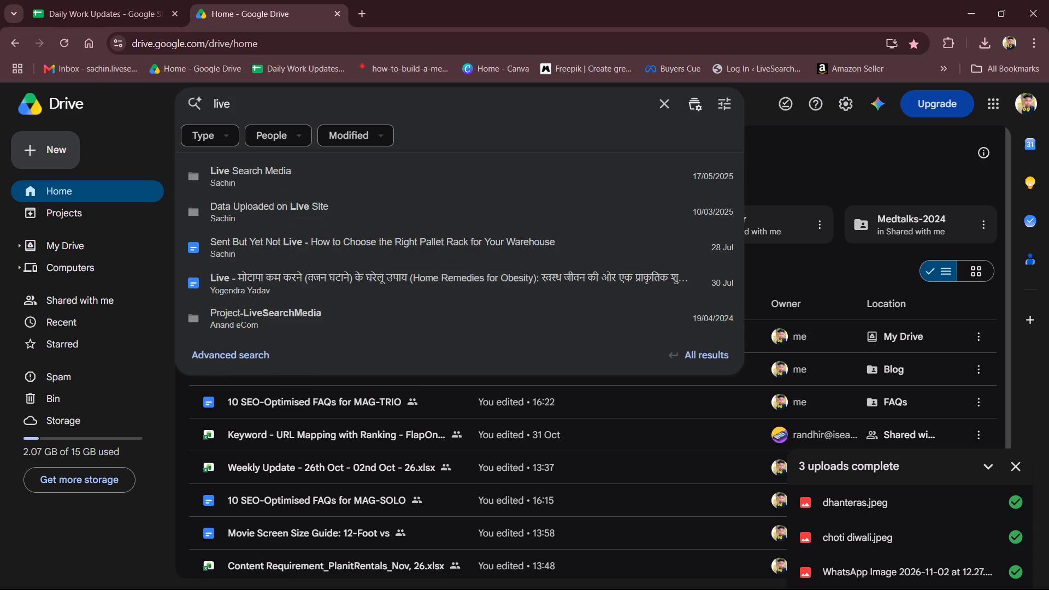
double_click(369, 185)
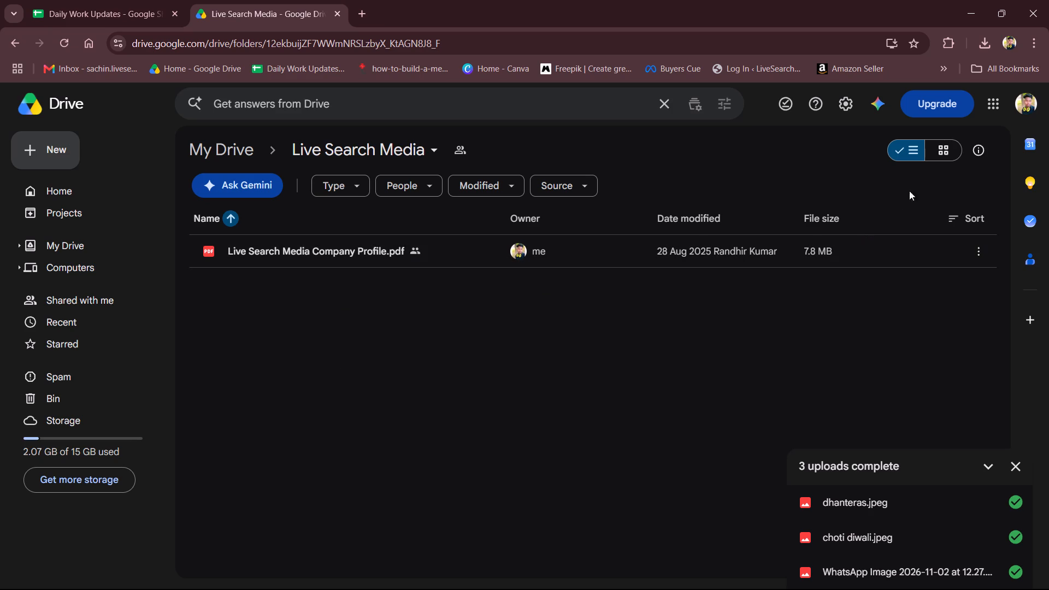
left_click(945, 150)
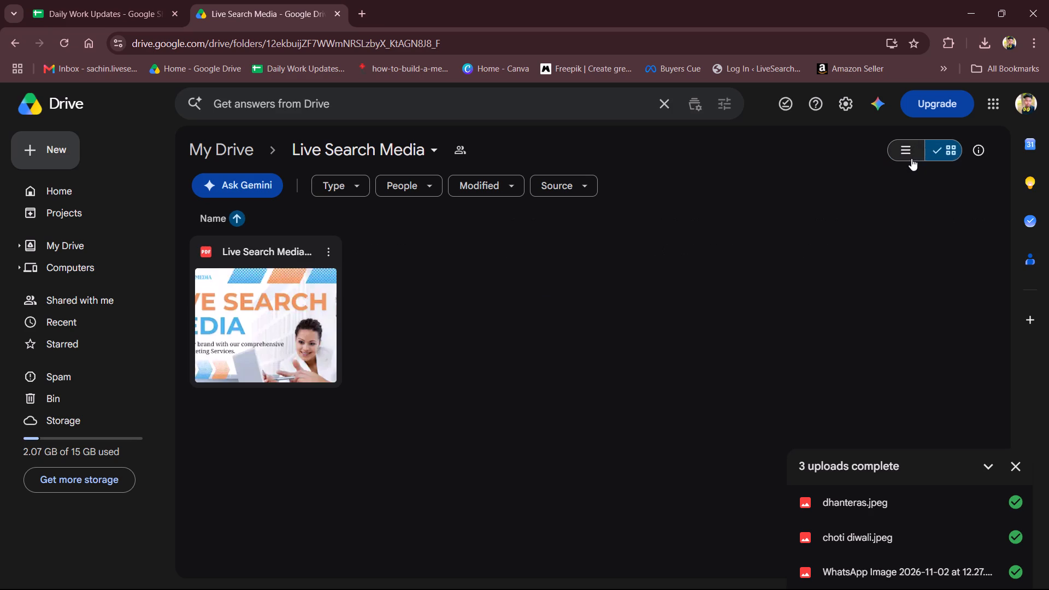
left_click(911, 158)
Search Drive for "lsm" and look over the suggested folders.
left_click(435, 105)
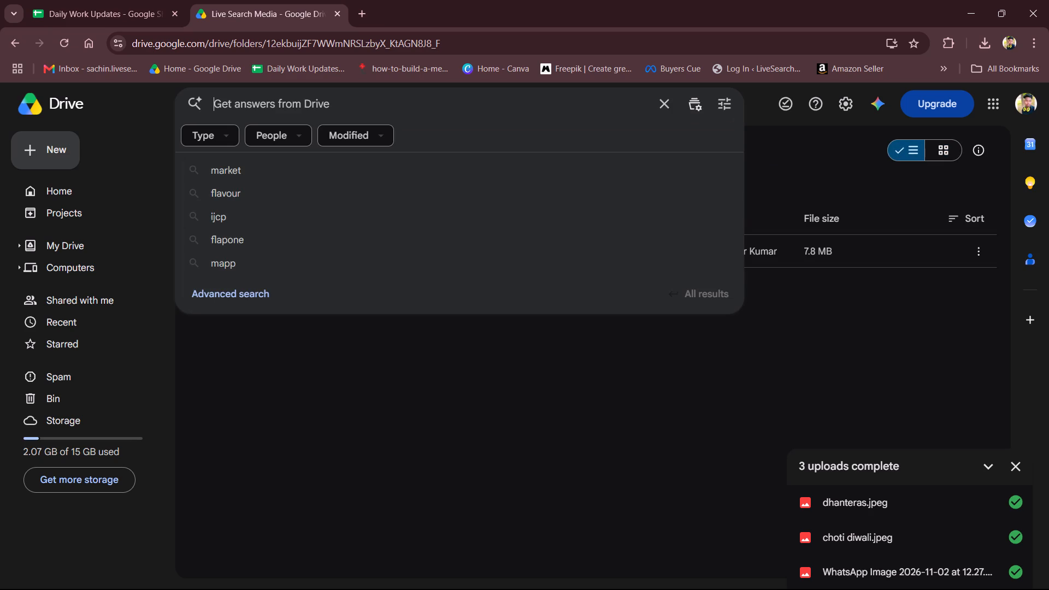
type("lsm")
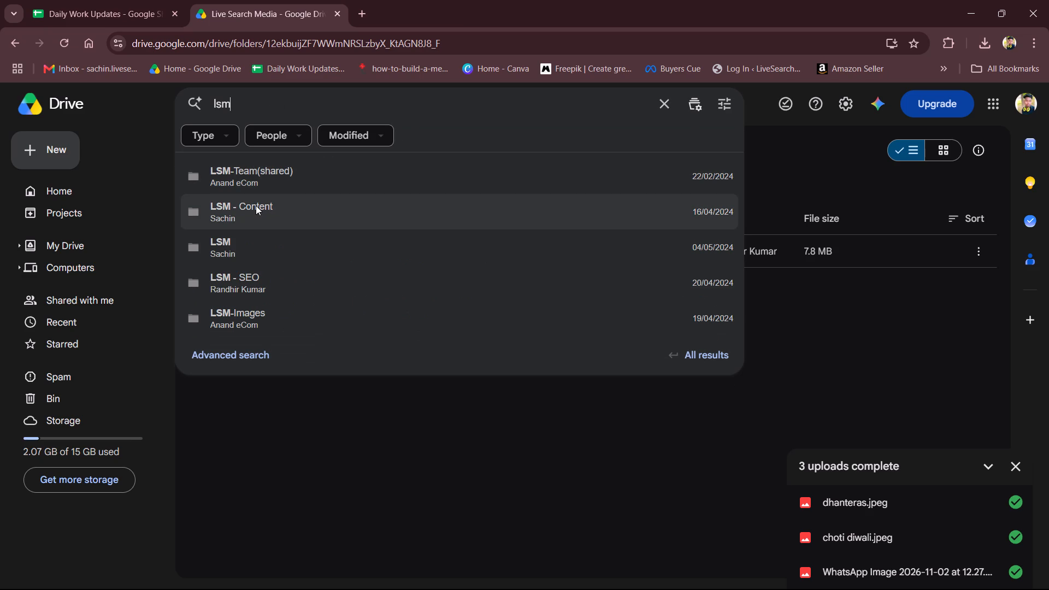
left_click(279, 436)
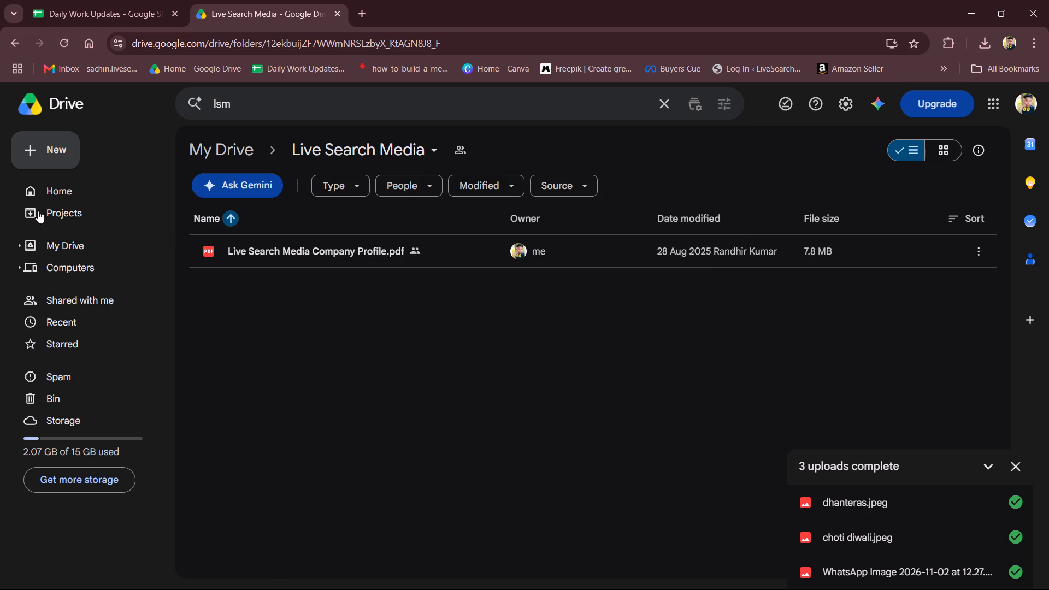
Search for "live" from Drive's home page, reopen Live Search Media and go up to My Drive.
left_click(49, 195)
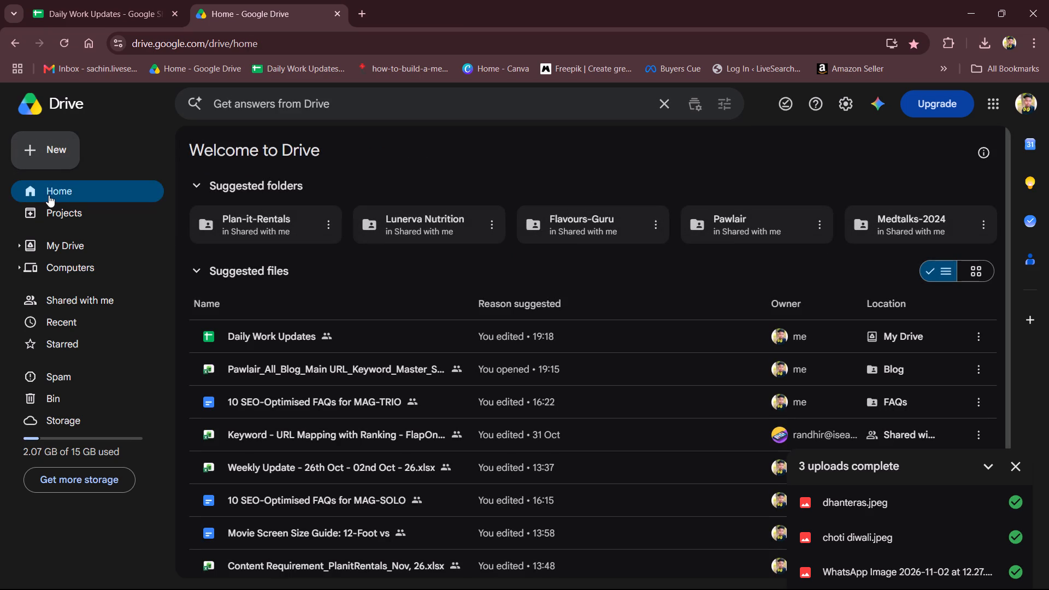
left_click(322, 96)
key("l")
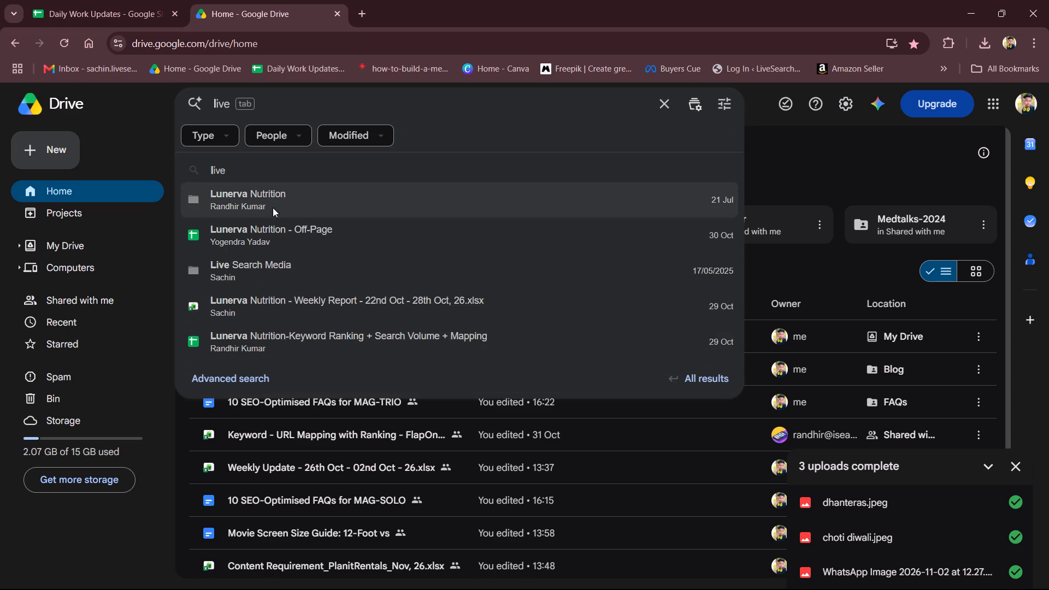
left_click(244, 265)
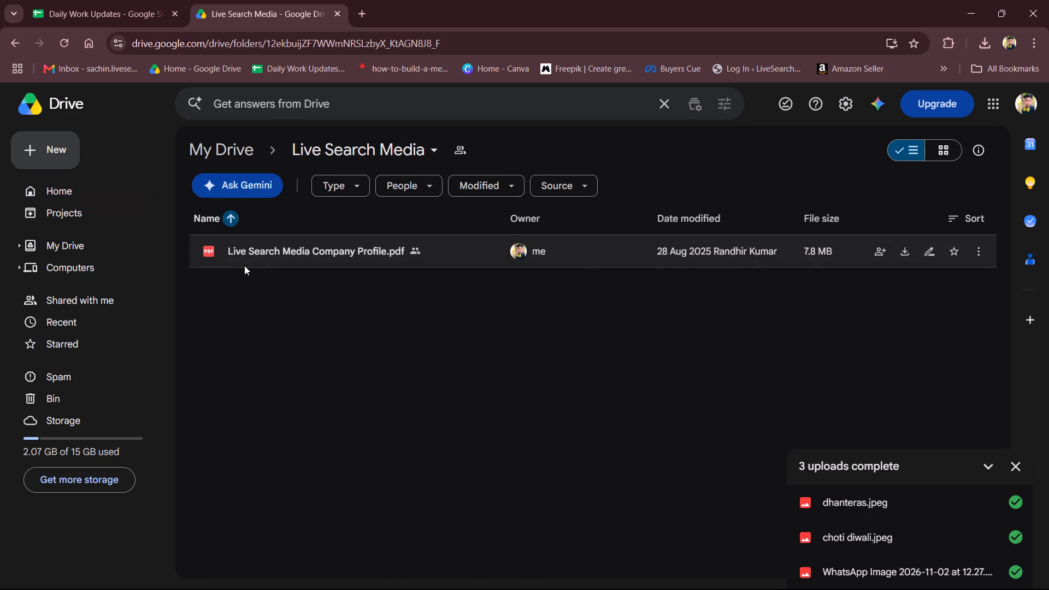
left_click(351, 152)
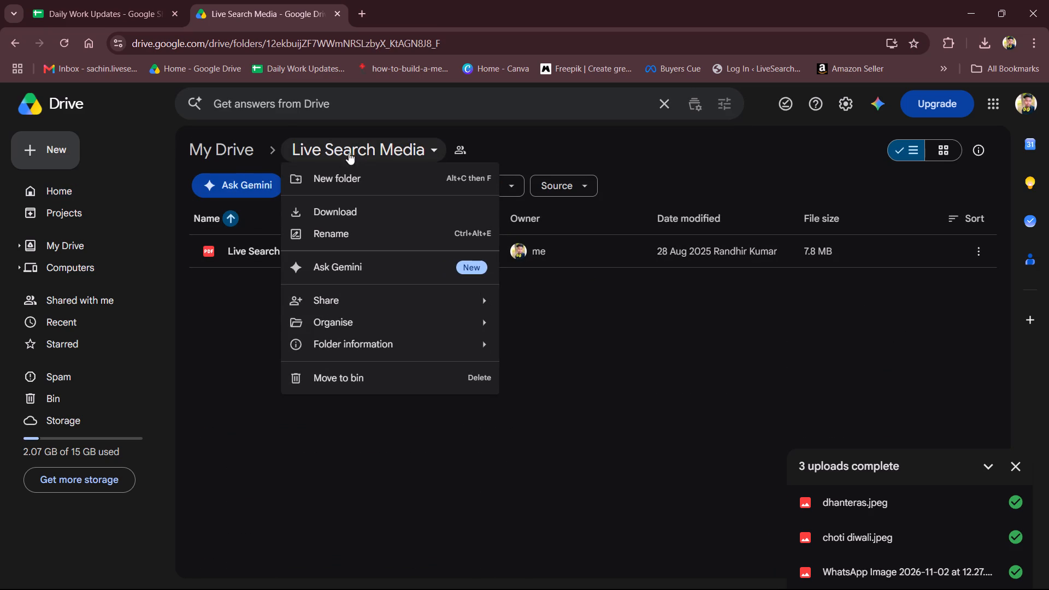
left_click(235, 146)
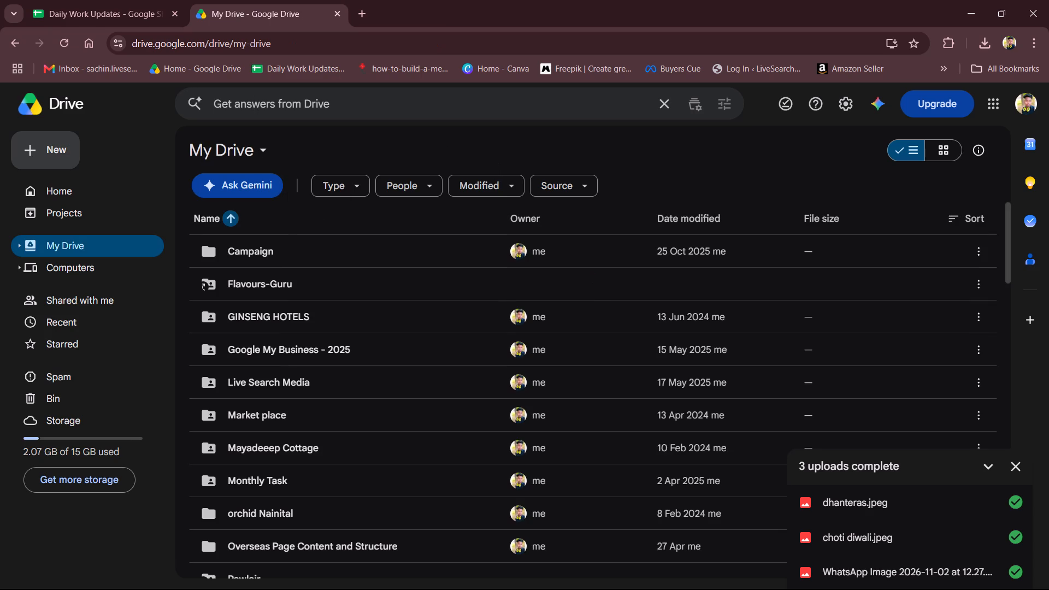
Search for "lsm" from Drive's home page, open the LSM folder and examine its images.
left_click(67, 188)
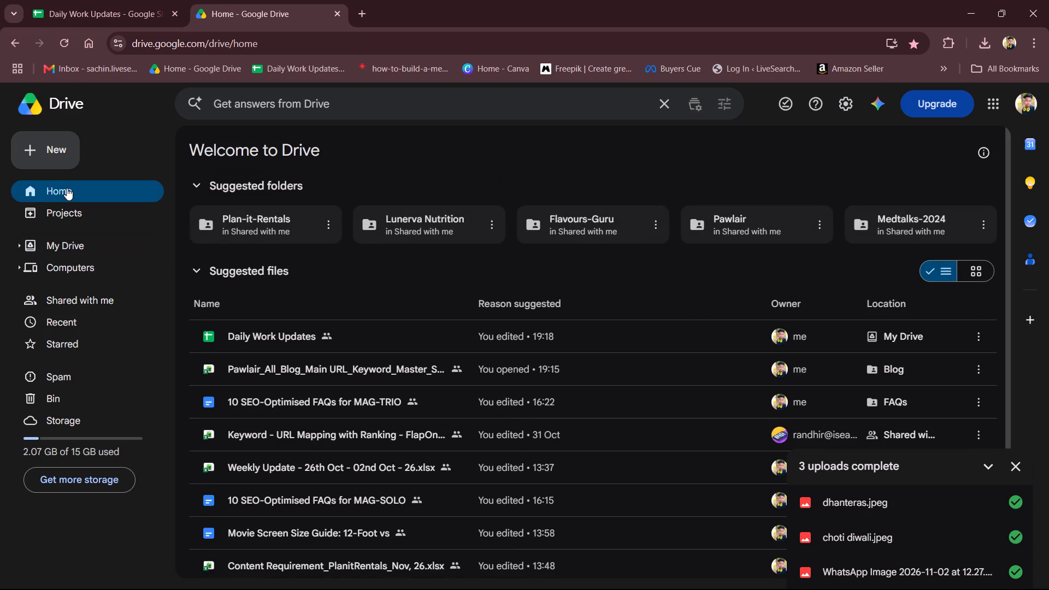
left_click(302, 102)
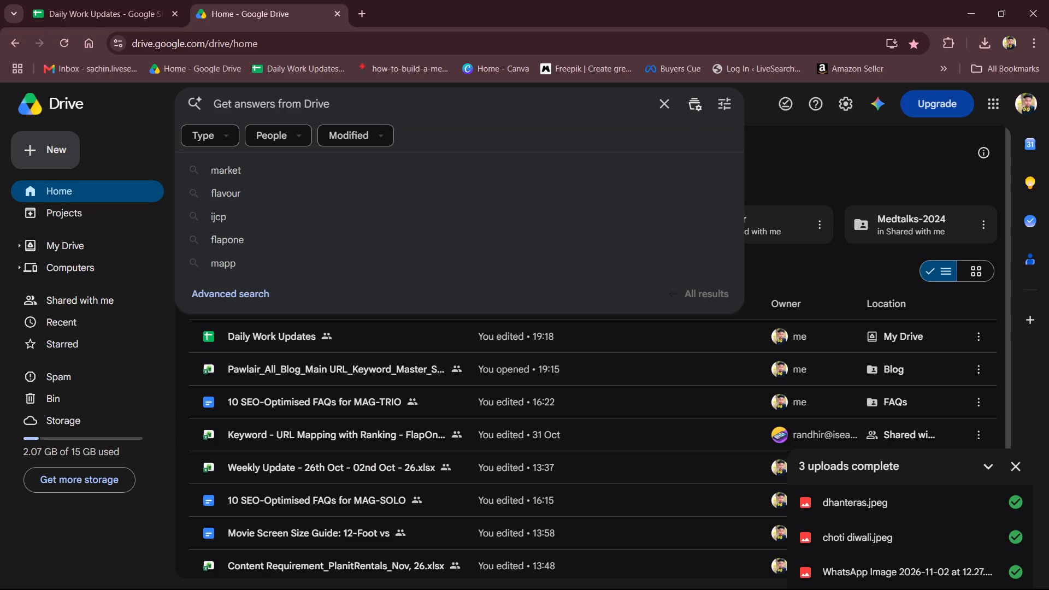
type("lsm")
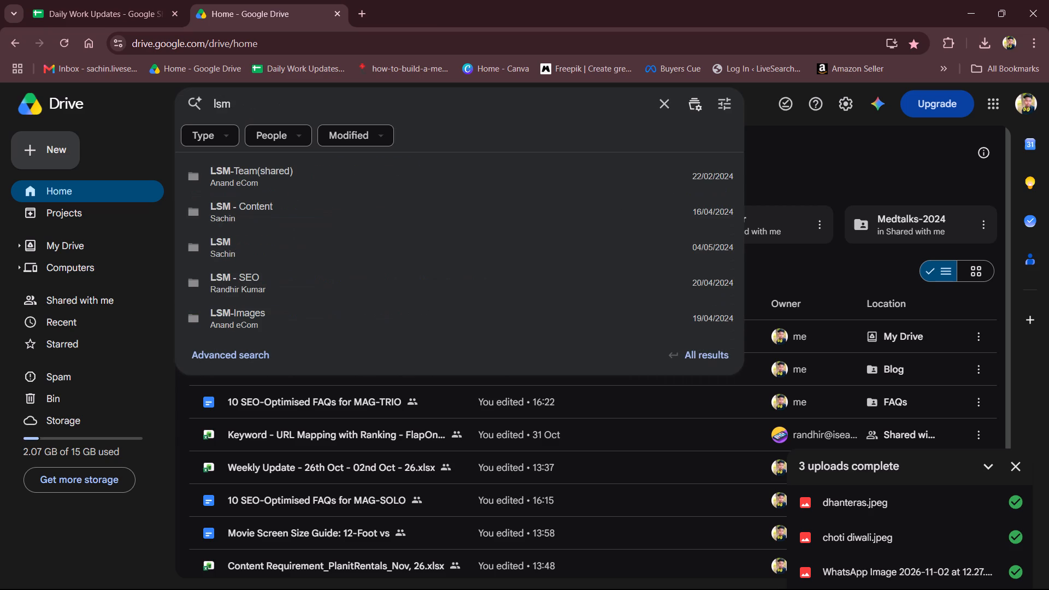
left_click(212, 245)
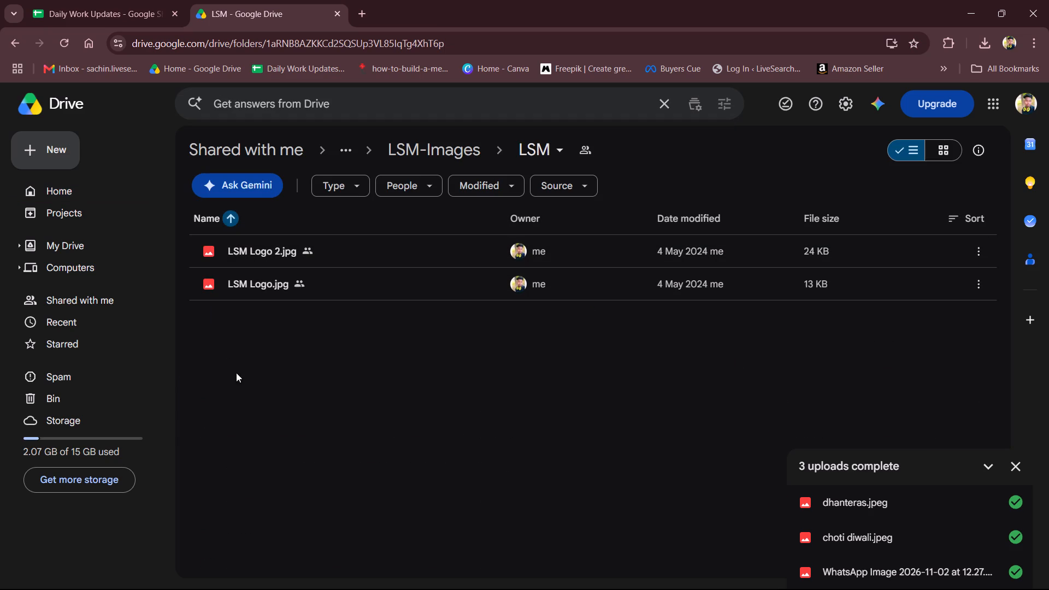
left_click(942, 156)
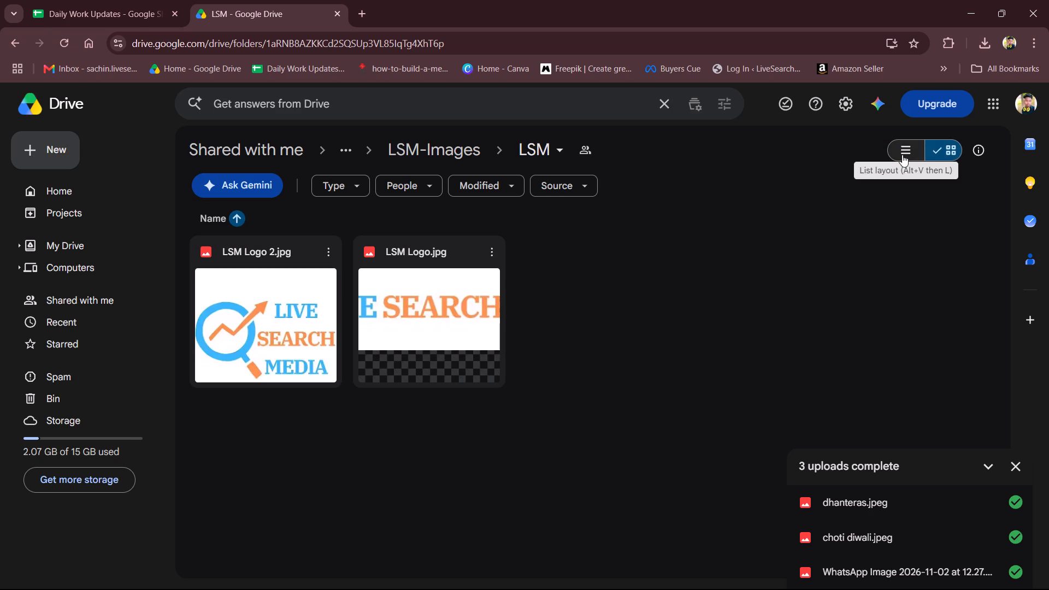
left_click(902, 155)
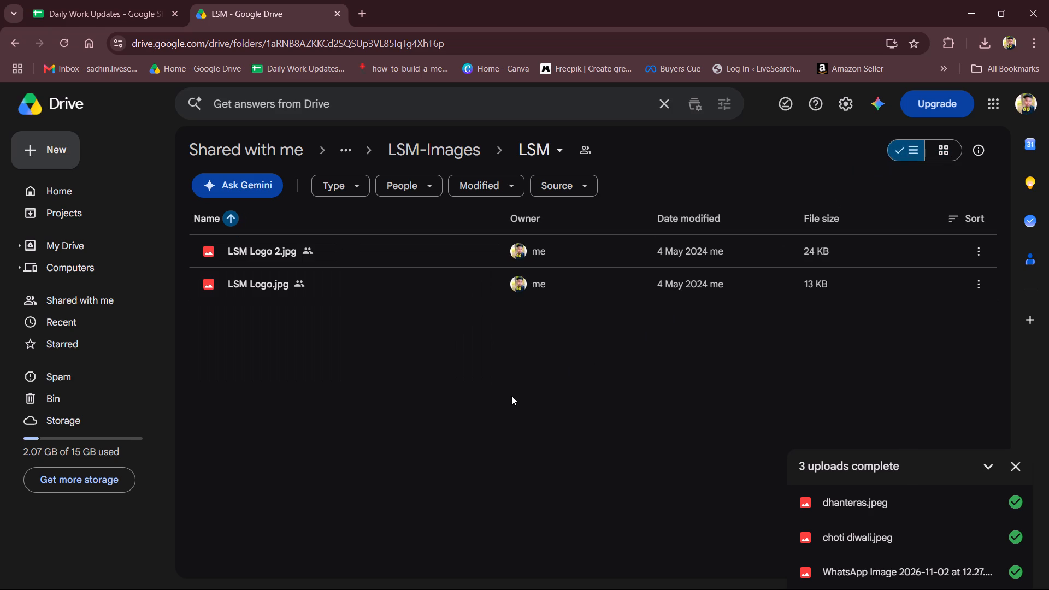
scroll(511, 396, "right", 5)
scroll(511, 396, "left", 9)
Browse the LSM folder's parents LSM-Team(shared), Project-LiveSearchMedia and Shared with me for a suitable image folder.
left_click(344, 149)
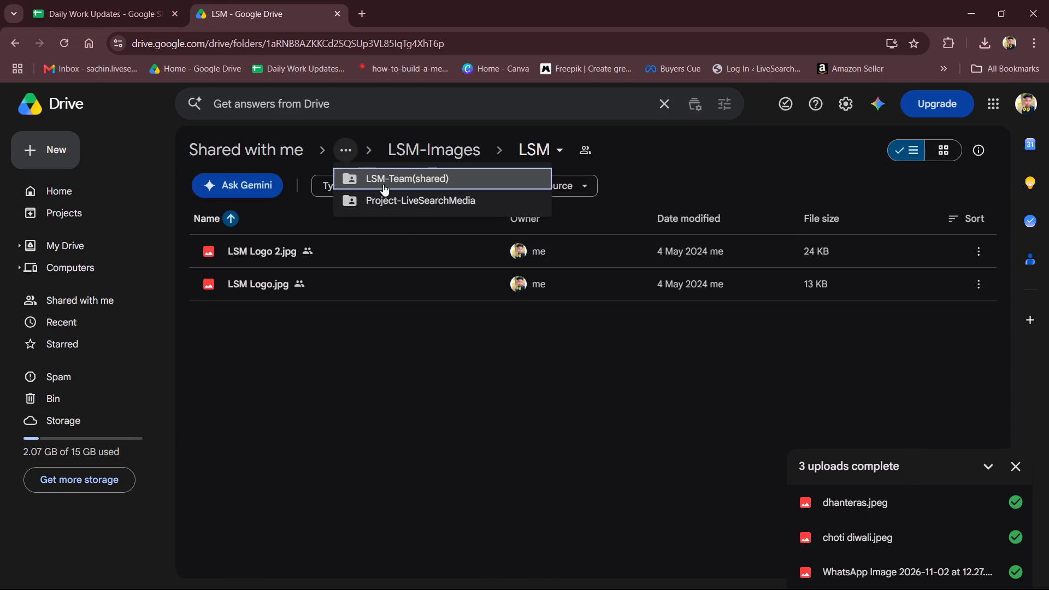
left_click(384, 185)
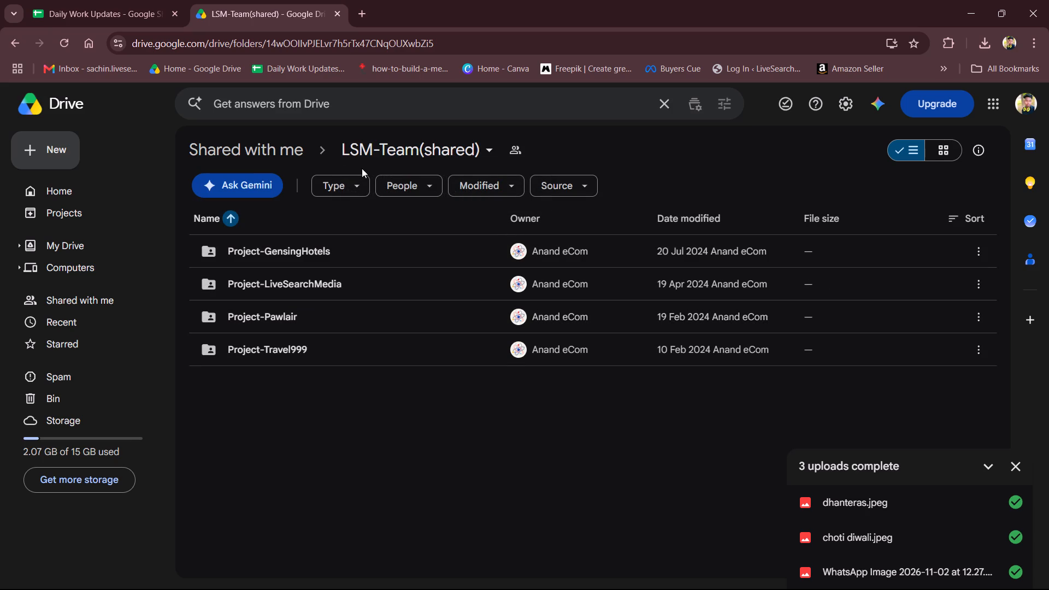
scroll(362, 374, "right", 7)
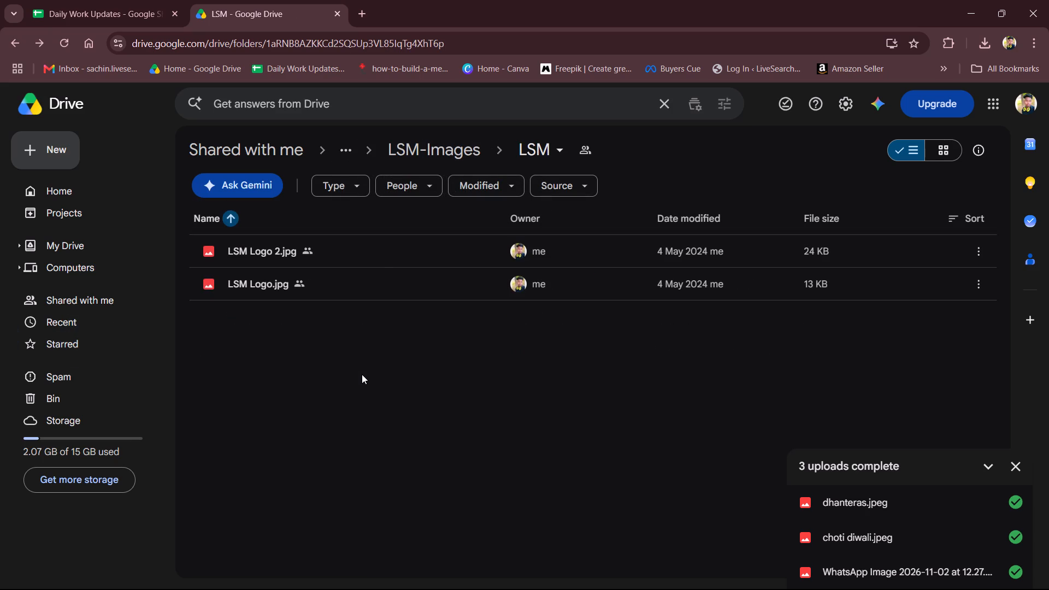
left_click(343, 152)
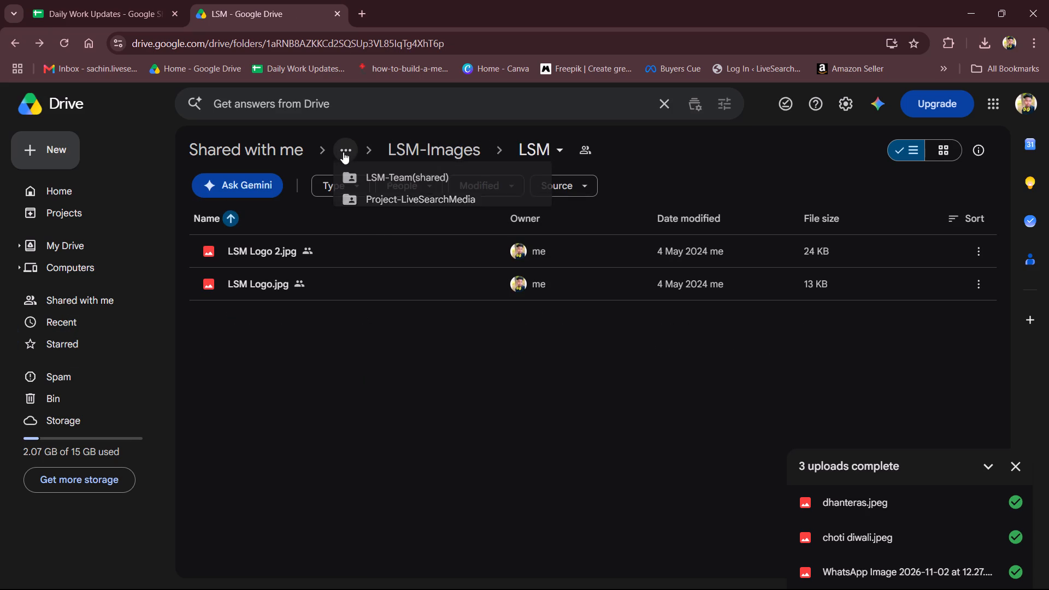
left_click(374, 197)
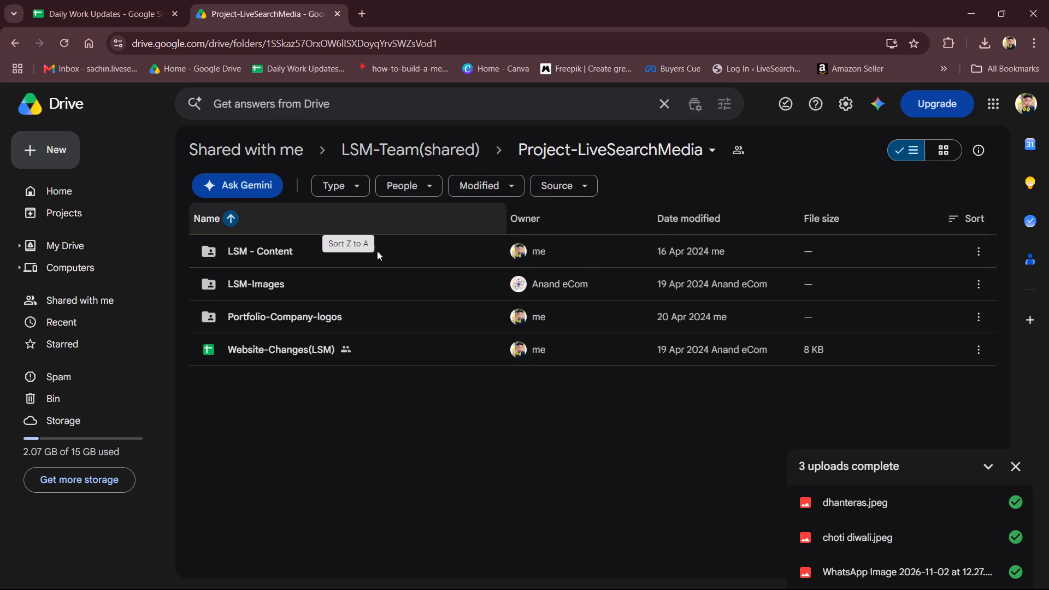
left_click(267, 150)
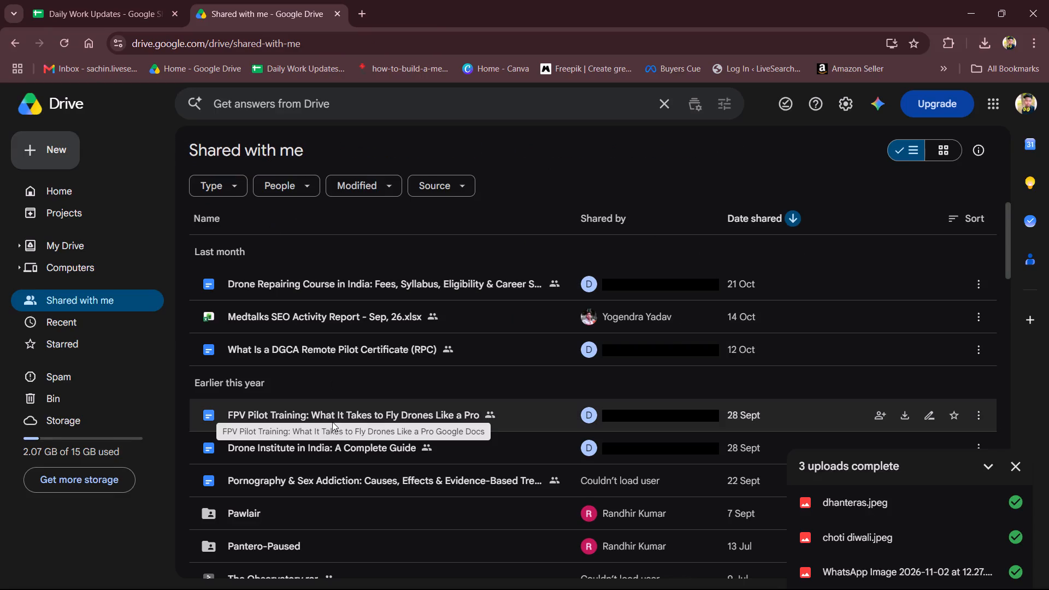
Search for "live" from Drive's home page, open the suggested Pawlair folder and go into its Social Media Creative subfolder.
left_click(70, 191)
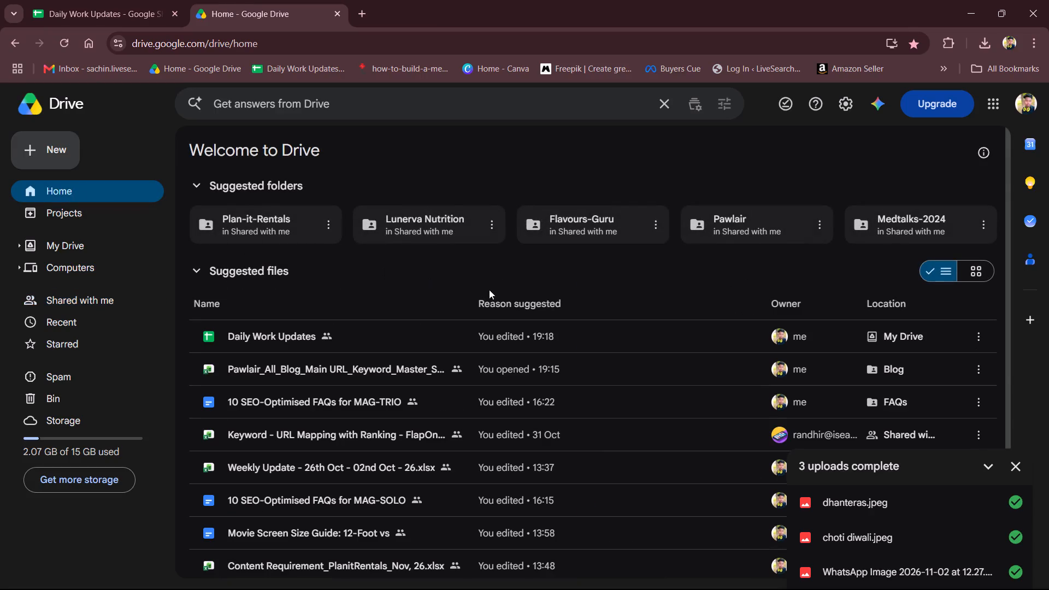
left_click(305, 110)
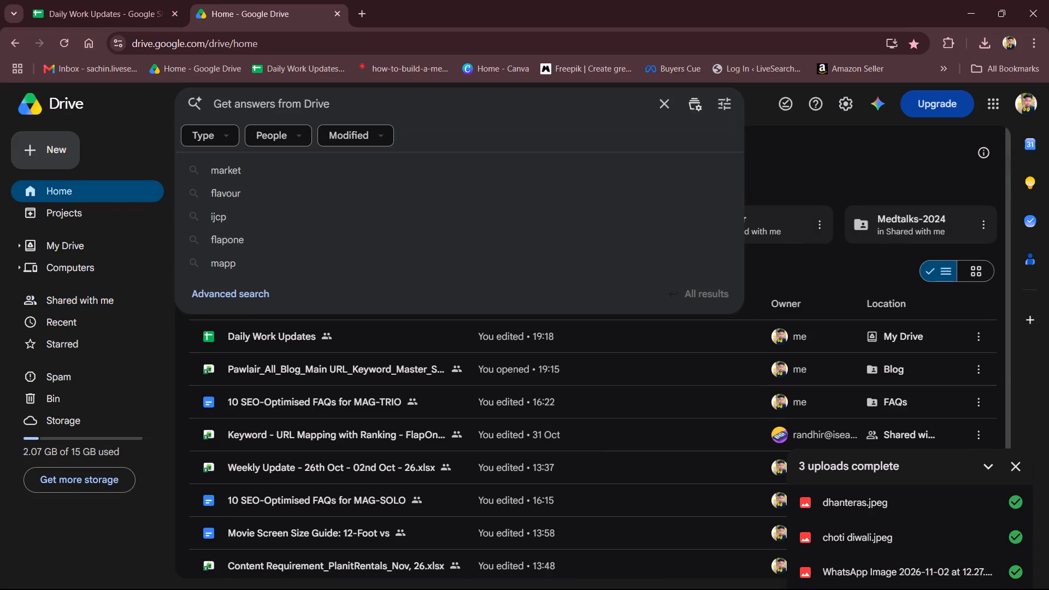
type("live")
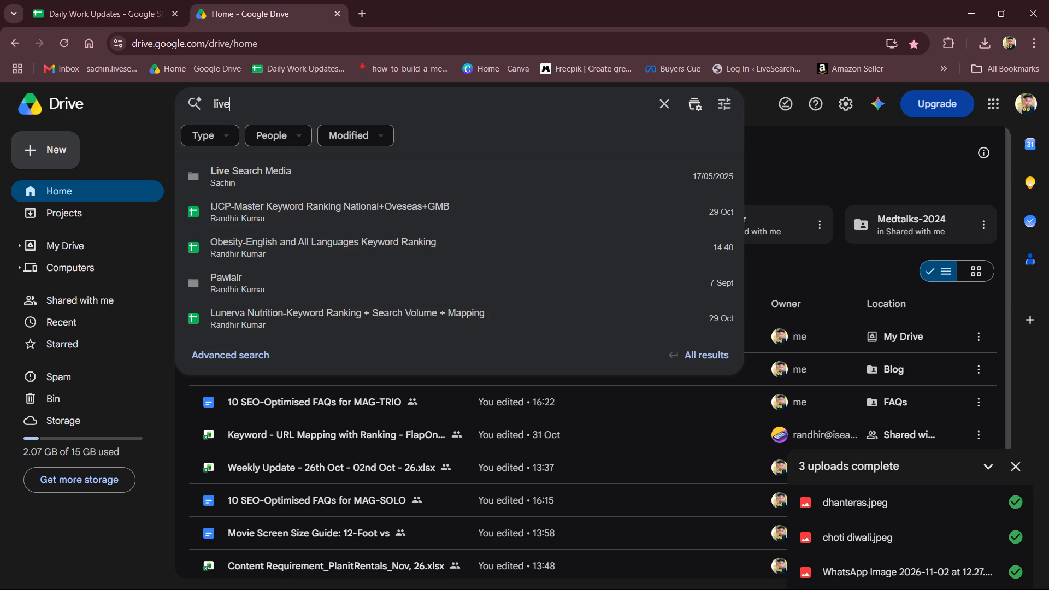
left_click(243, 285)
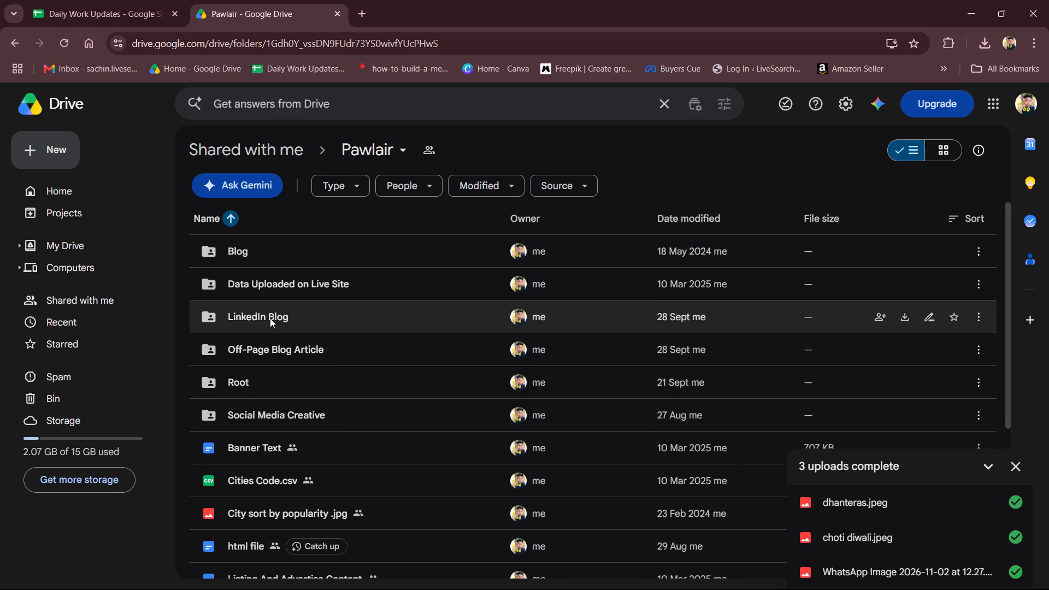
double_click(260, 415)
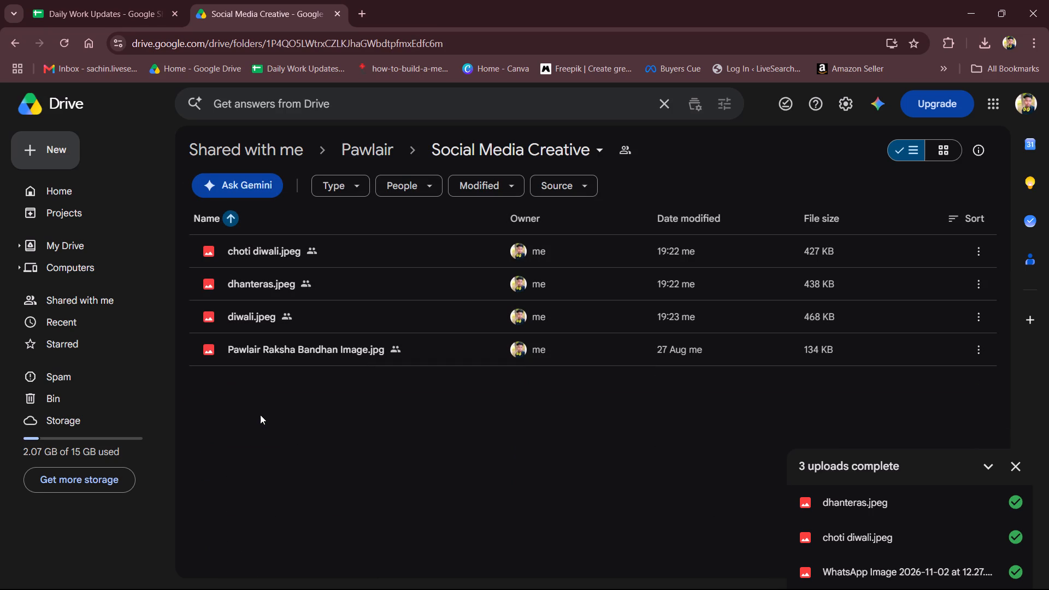
Upload the Choti Diwali Glow with Lotus Diya, Festive Diwali Marketing Greeting Card and Dhanteras Blessings with Goddess Lakshmi PNGs from Downloads to Social Media Creative.
right_click(260, 415)
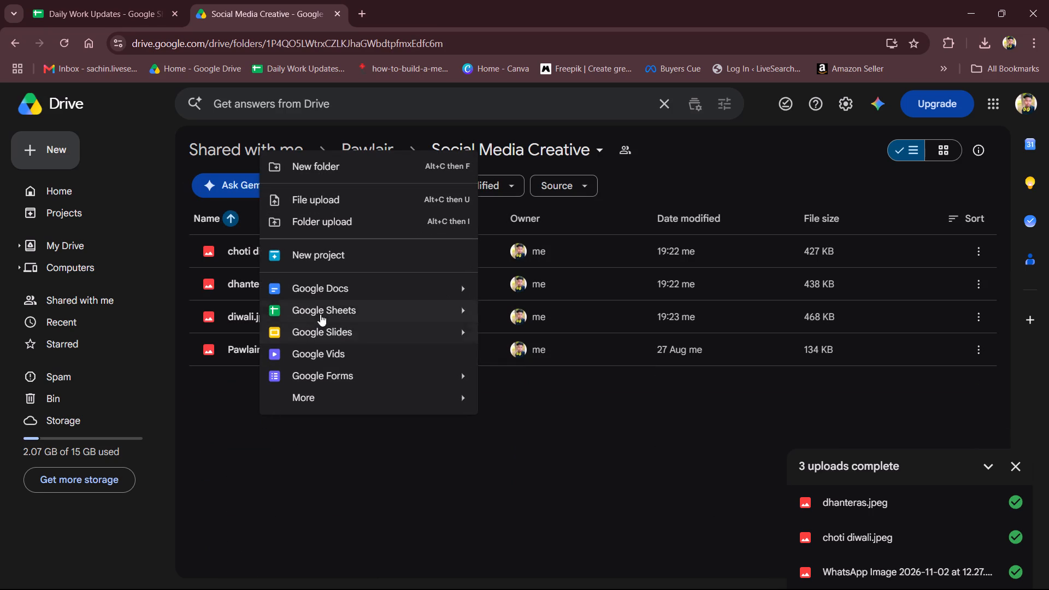
left_click(339, 198)
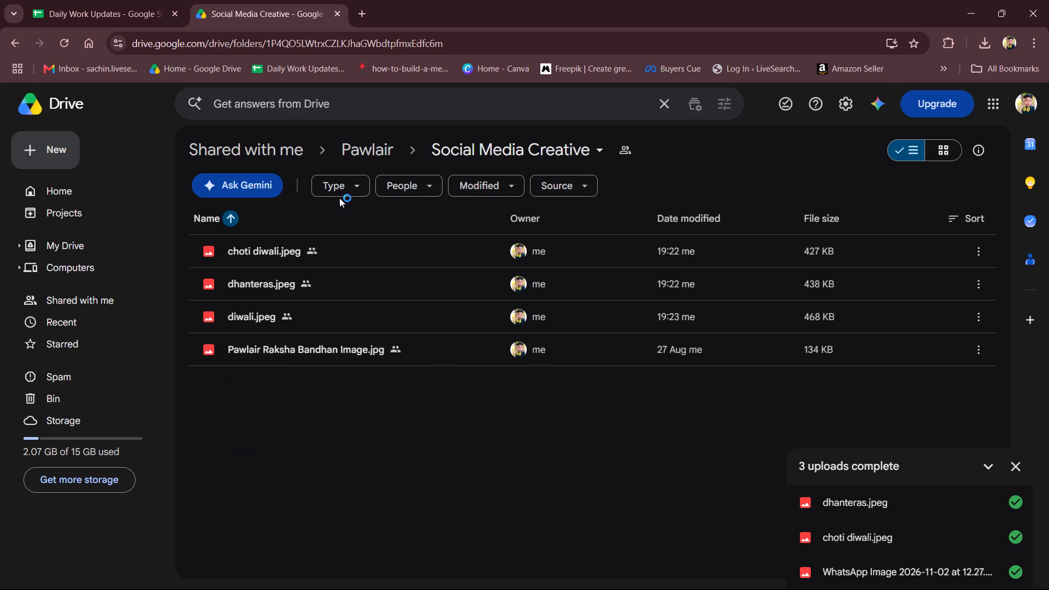
left_click(538, 286)
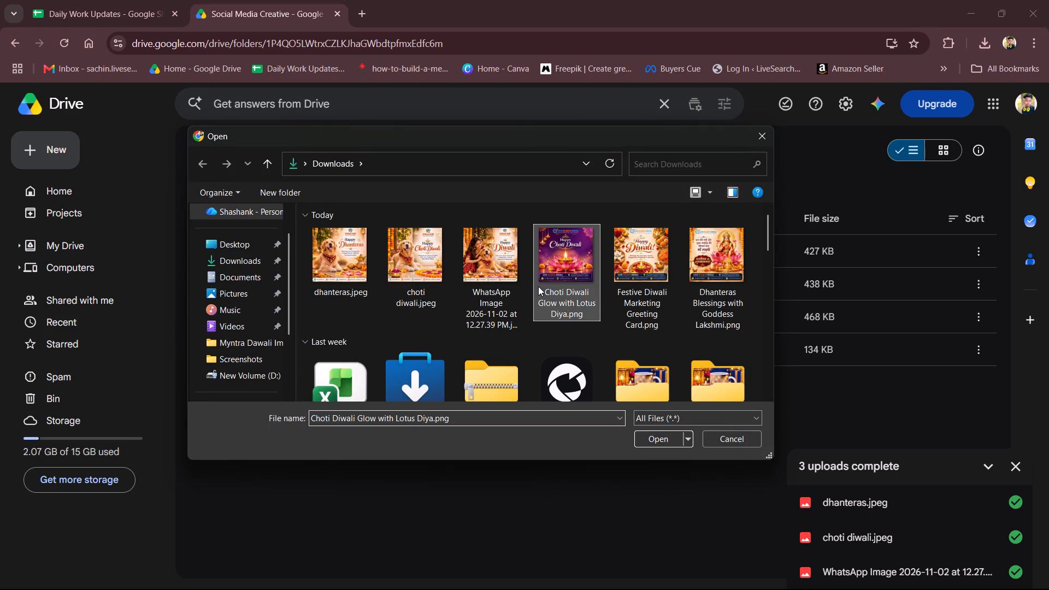
left_click(712, 293, "shift")
left_click(660, 444)
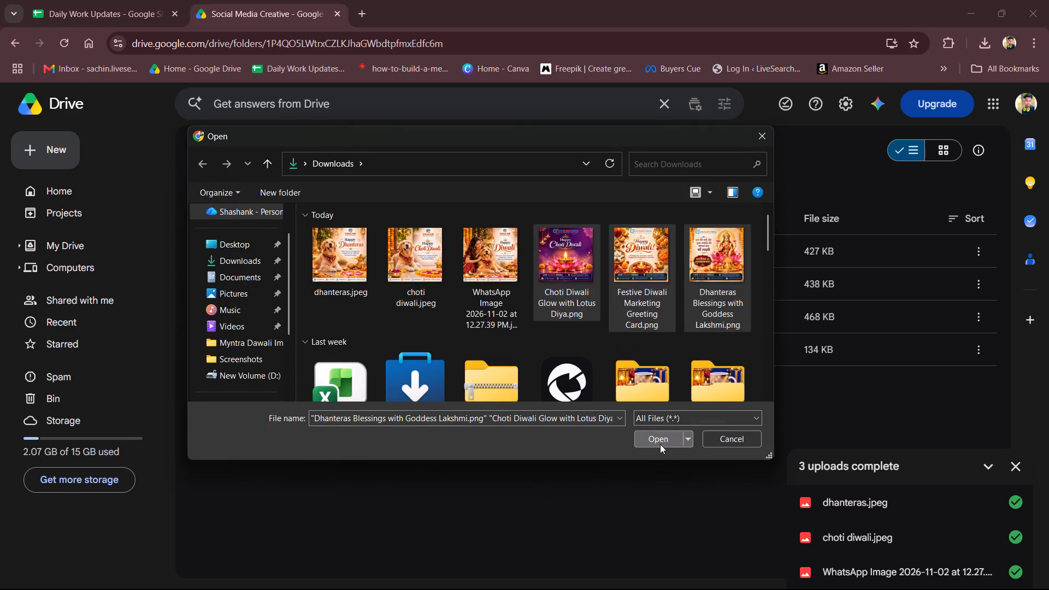
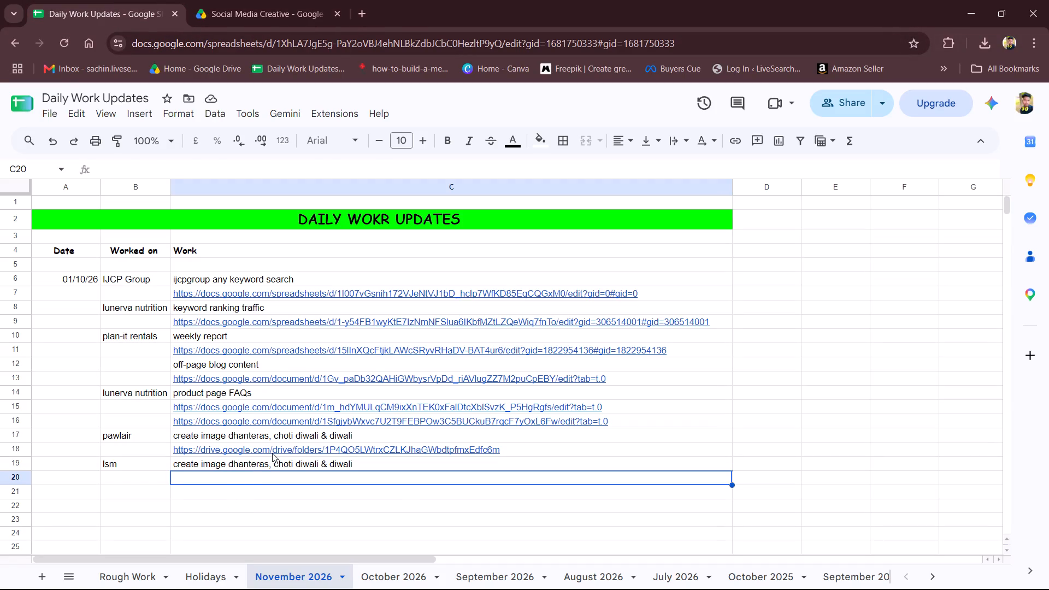
Copy the Drive folder link from the pawlair entry in C18 into C20 under the lsm image entry.
left_click(272, 453)
key("ctrl+c")
left_click(130, 503)
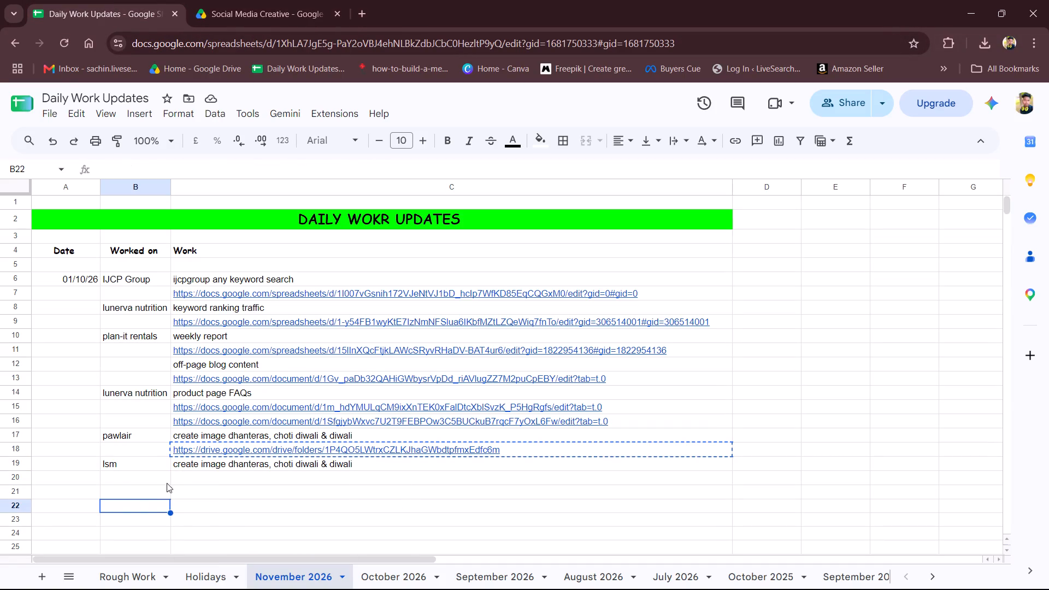
left_click(182, 476)
key("ctrl+v")
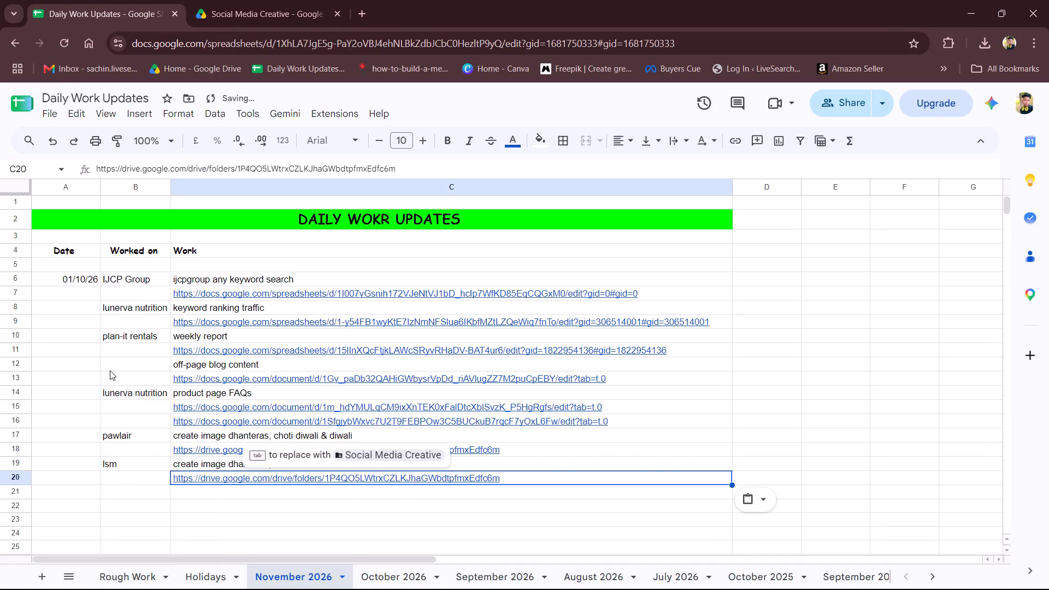
Set the date of the IJCP Group entry in A6 to 02/11/26.
left_click(76, 279, "shift")
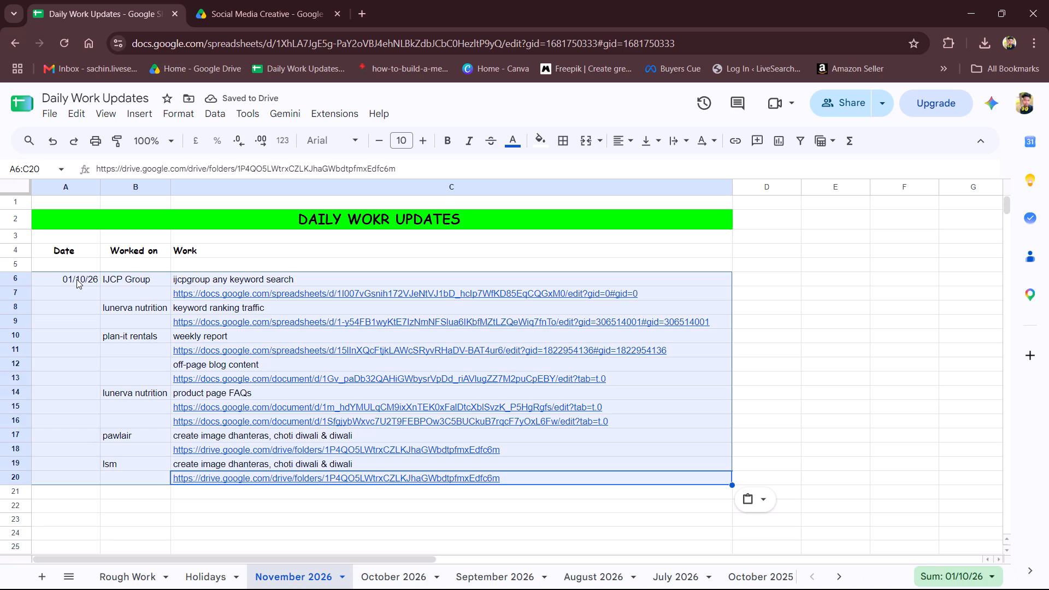
triple_click(76, 279)
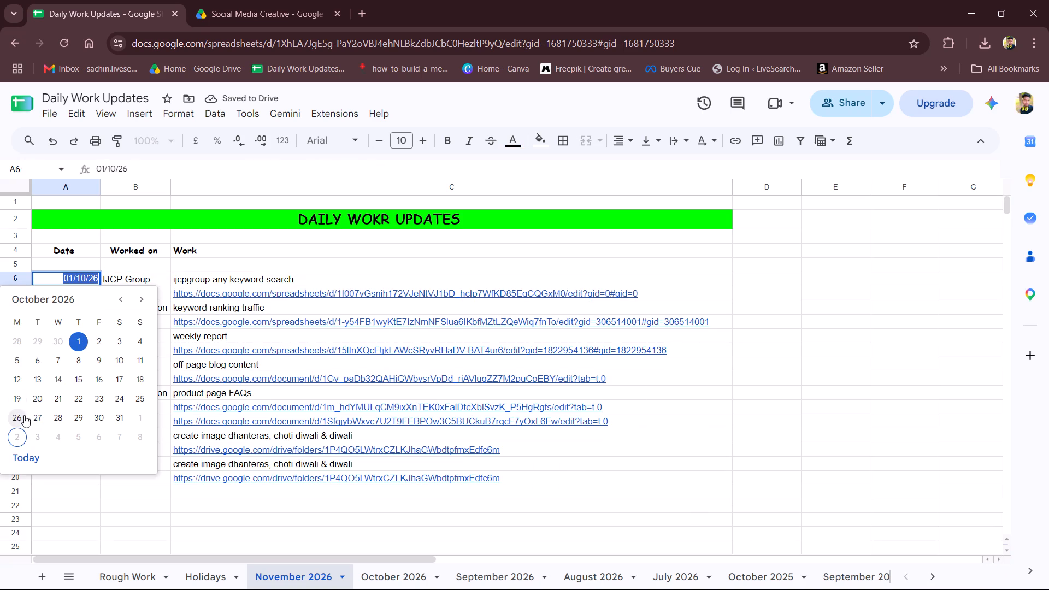
left_click(15, 439)
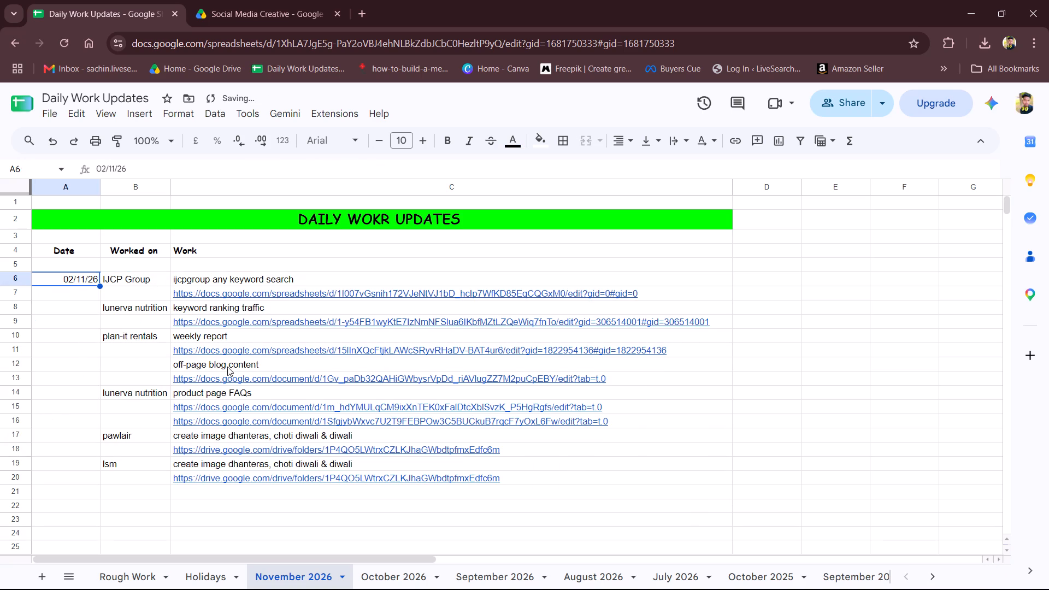
Copy the day's complete update block A6:C20, from the date to the lsm folder link, and look through the other open windows.
left_click(587, 479, "shift")
key("ctrl+c")
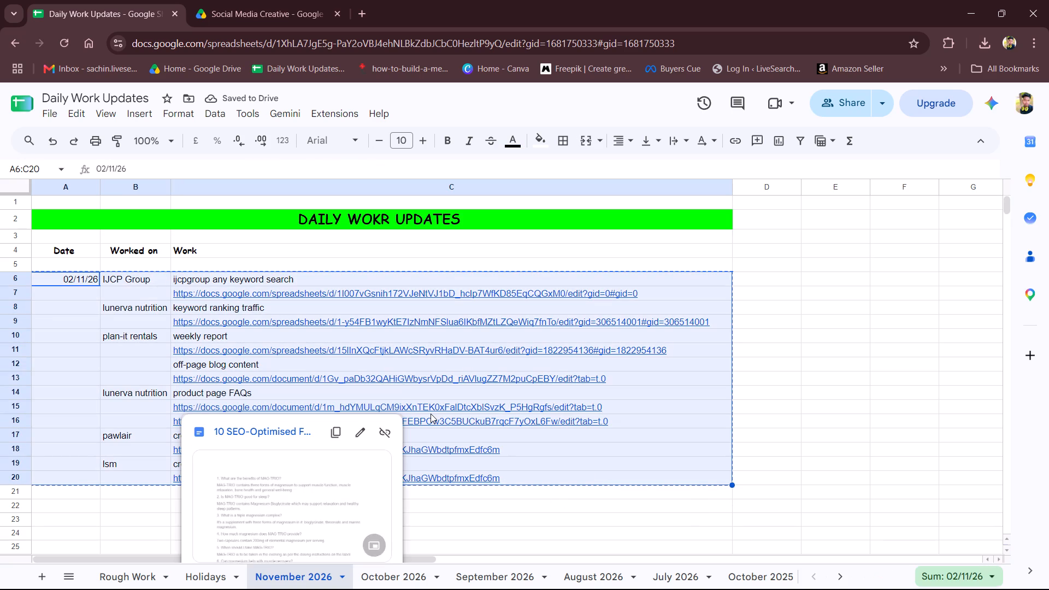
key("ctrl+c")
key("alt+Tab")
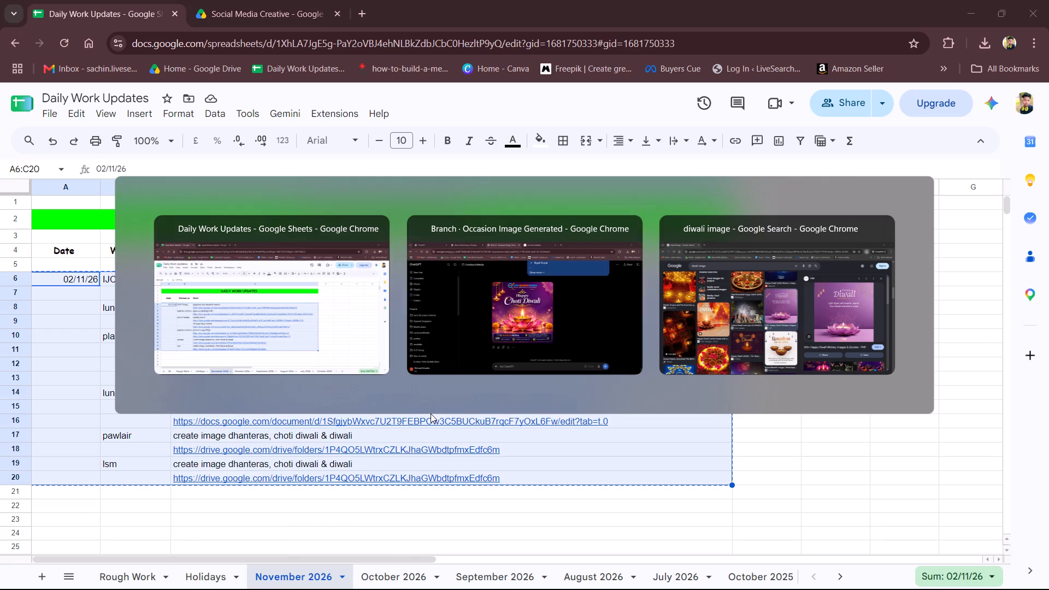
key("alt+Tab")
key("alt+Tab")
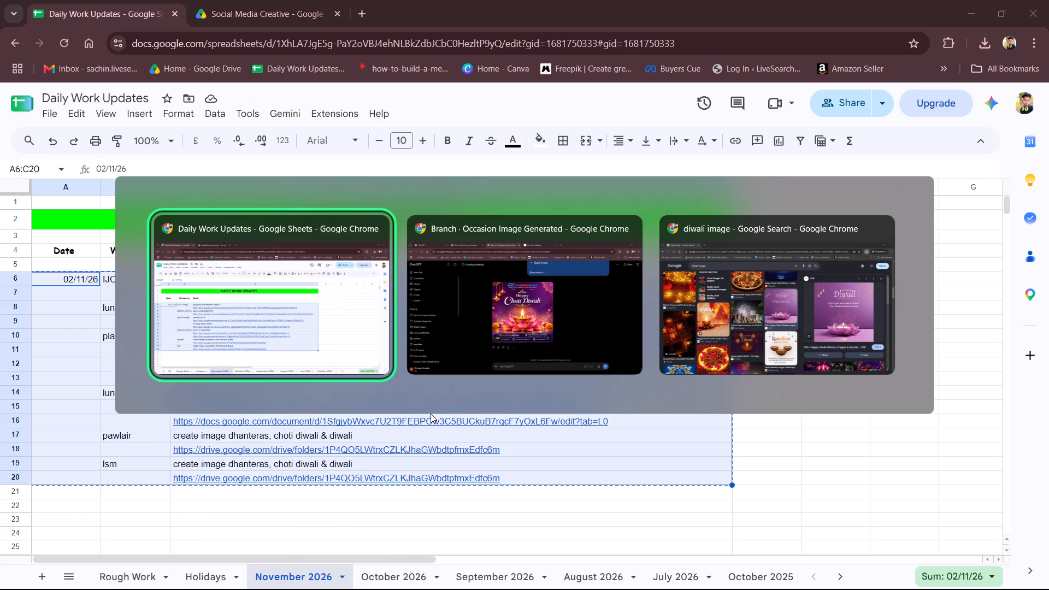
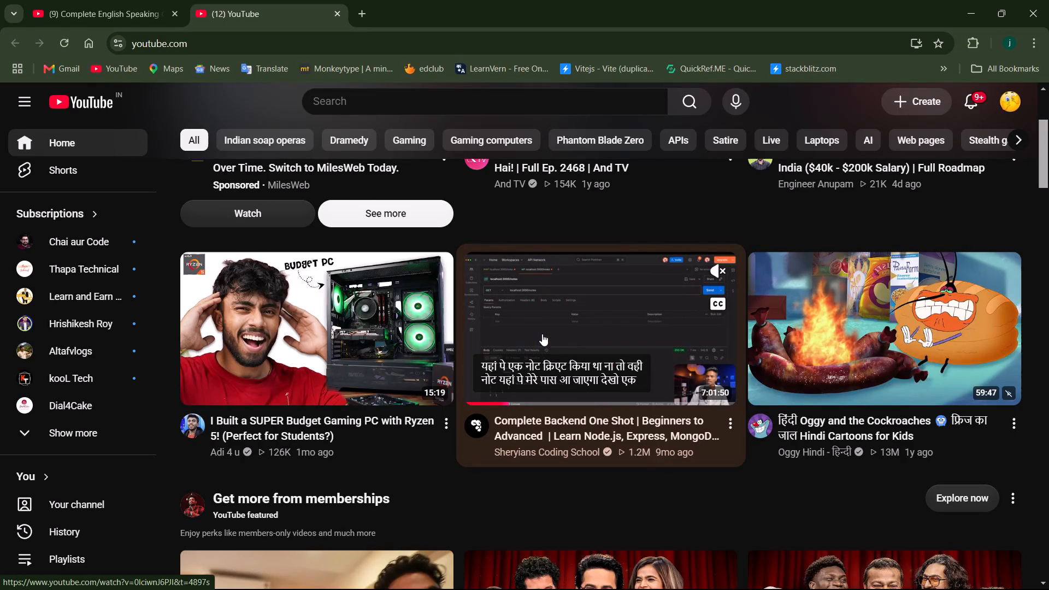
Permanently delete today's six Diwali and Dhanteras images, from dhanteras.jpeg to Dhanteras Blessings with Goddess Lakshmi.png, from the Downloads folder.
key("super+d")
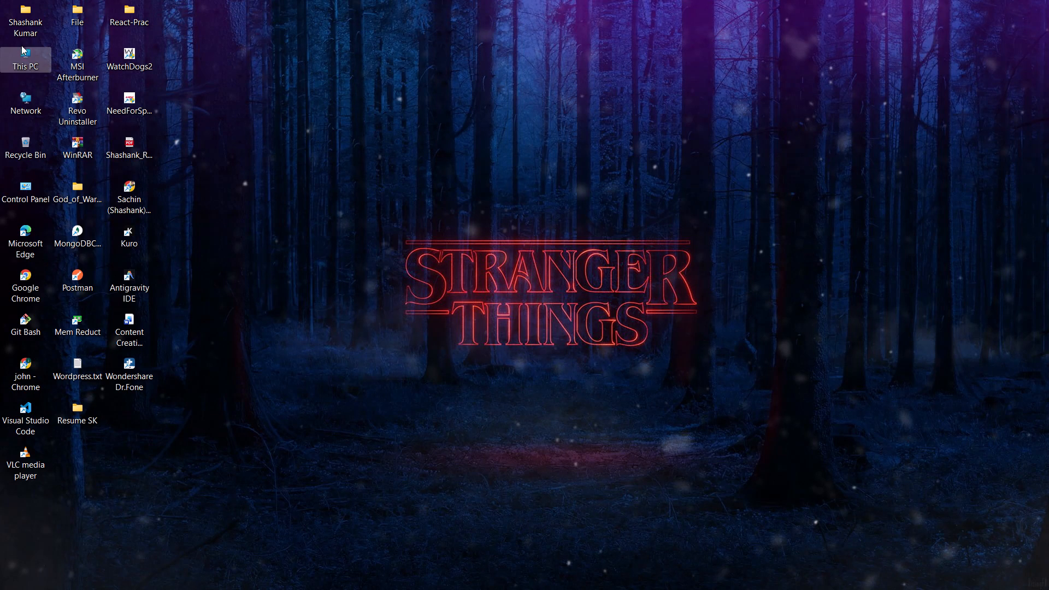
triple_click(27, 67)
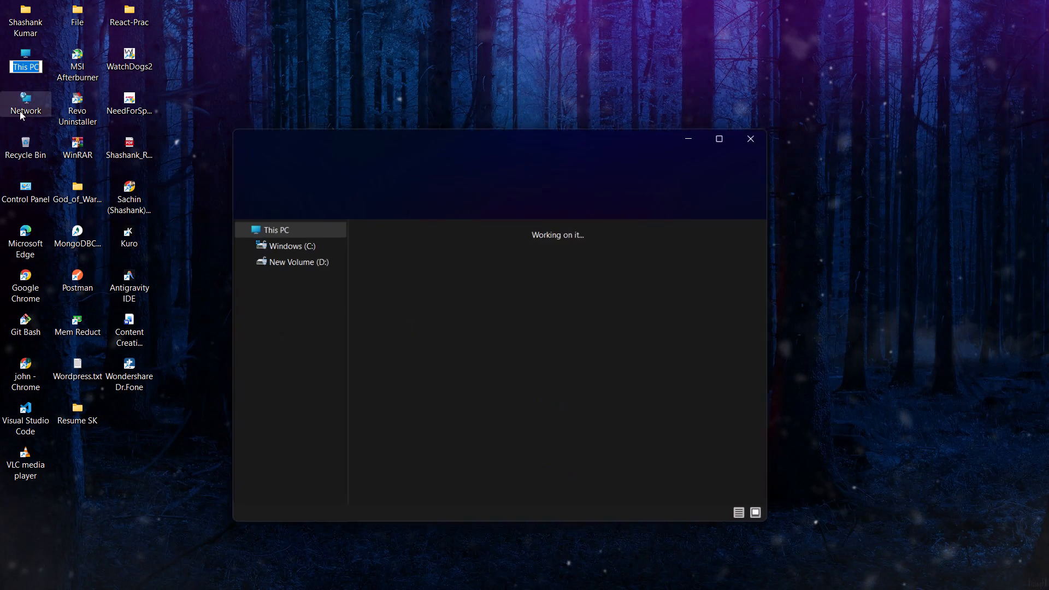
left_click(275, 306)
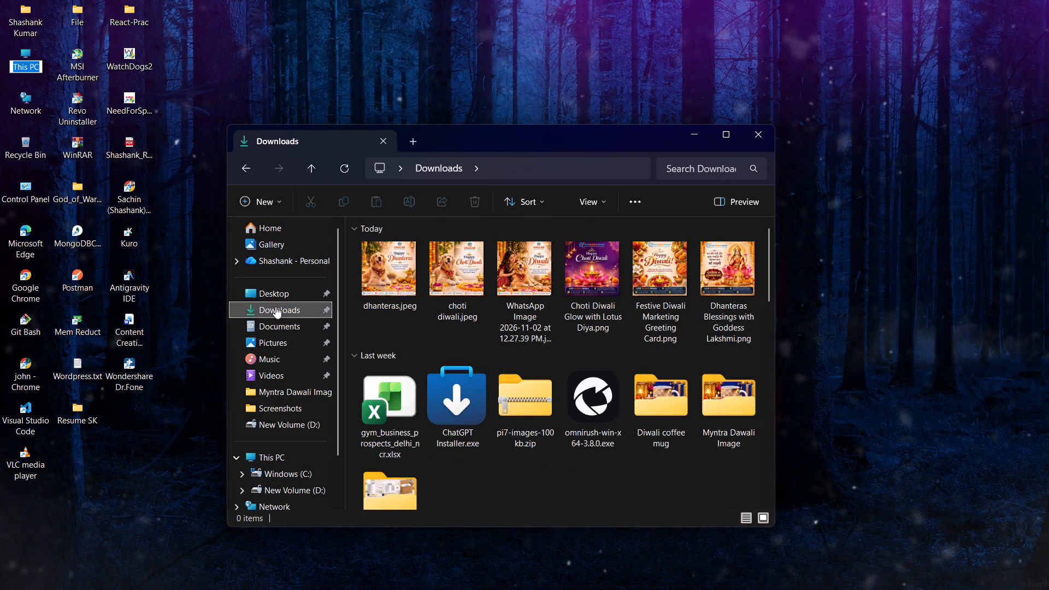
left_click(366, 278)
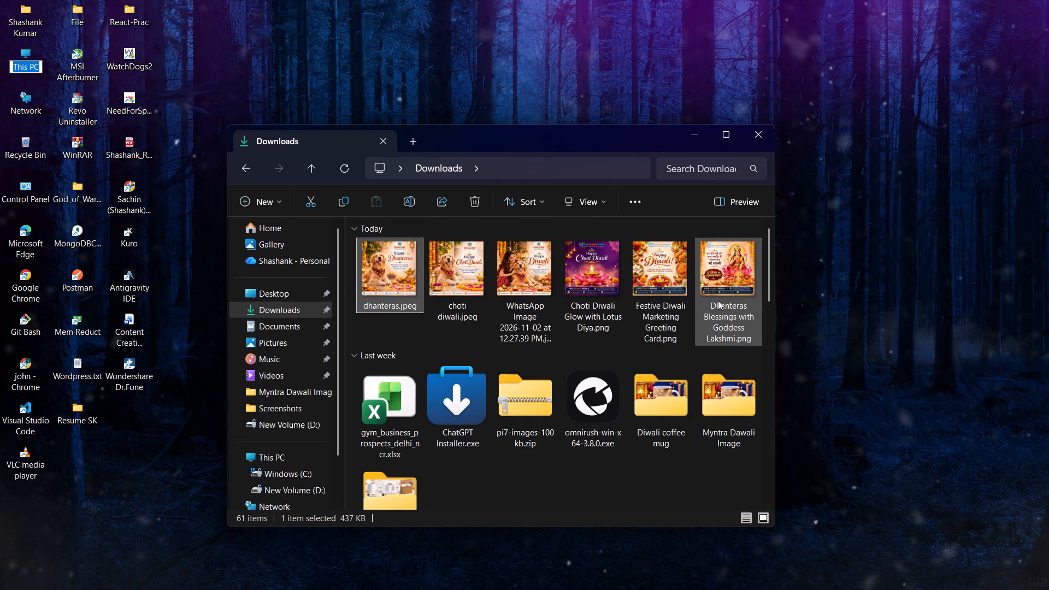
left_click(718, 300, "ctrl")
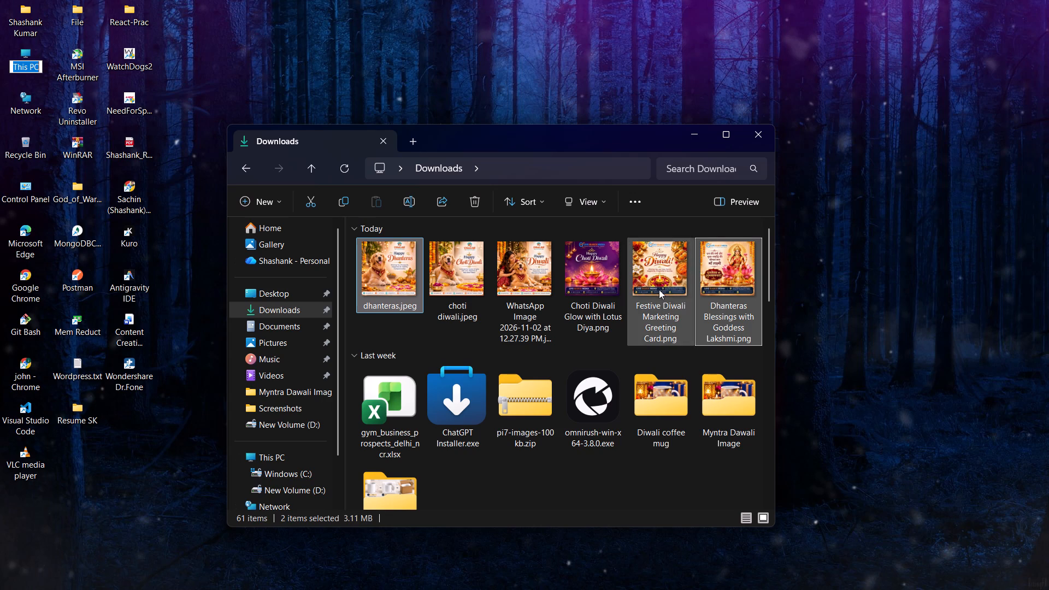
left_click(712, 290, "shift")
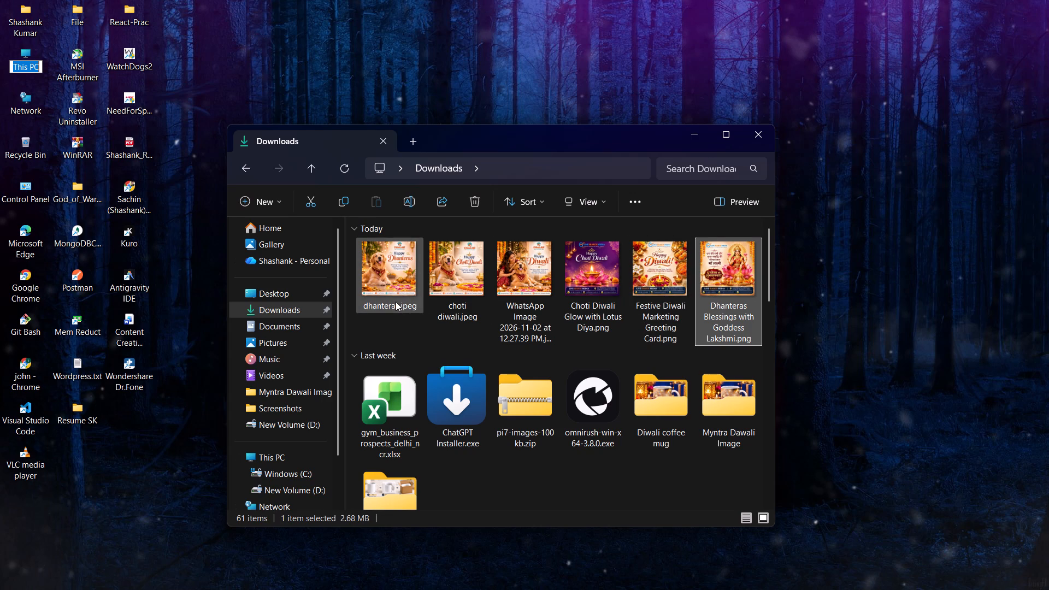
left_click(396, 302, "shift")
key("shift+Delete")
key("y")
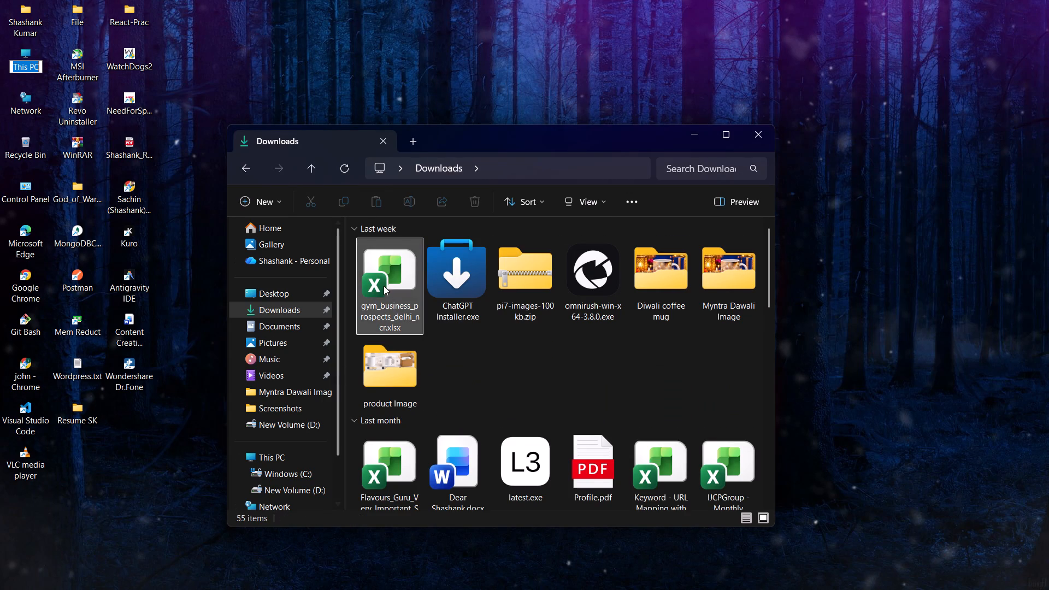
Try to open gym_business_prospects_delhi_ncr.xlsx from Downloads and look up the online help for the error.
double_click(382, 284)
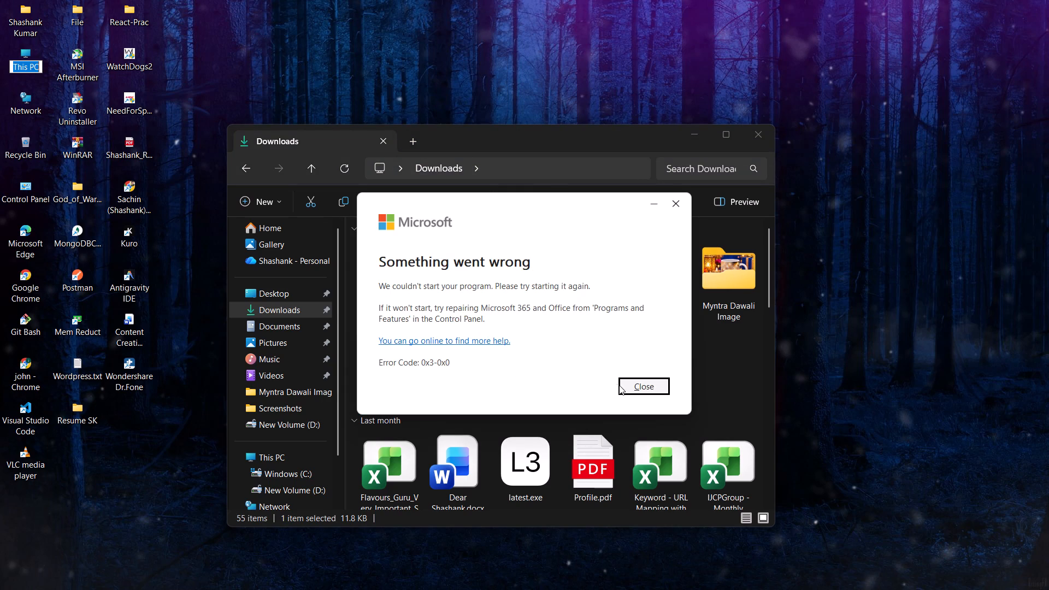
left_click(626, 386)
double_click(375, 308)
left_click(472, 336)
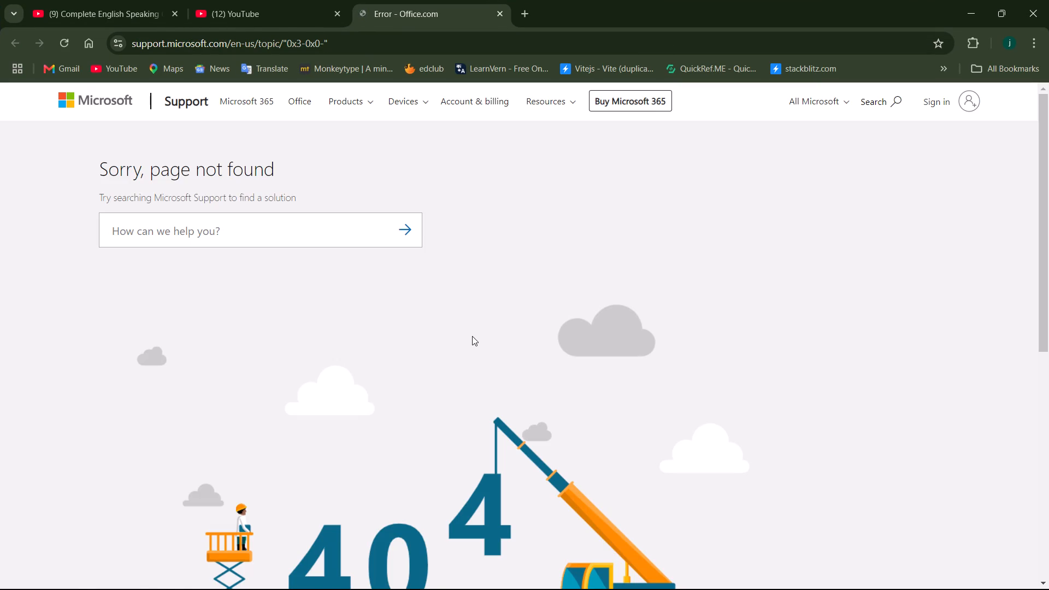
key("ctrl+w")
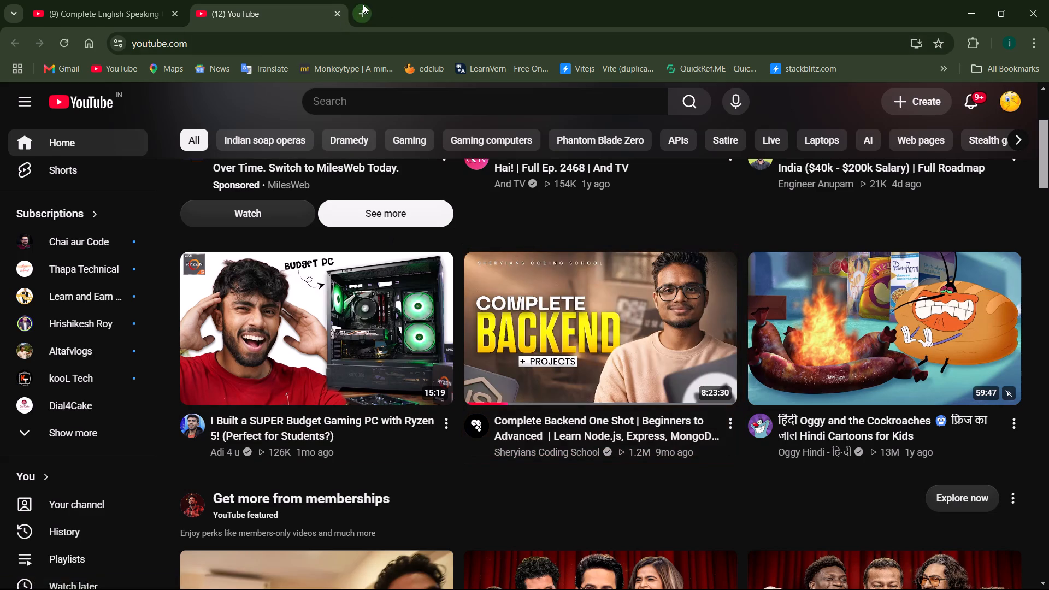
Open Google Drive in a new browser tab and go to My Drive.
left_click(363, 4)
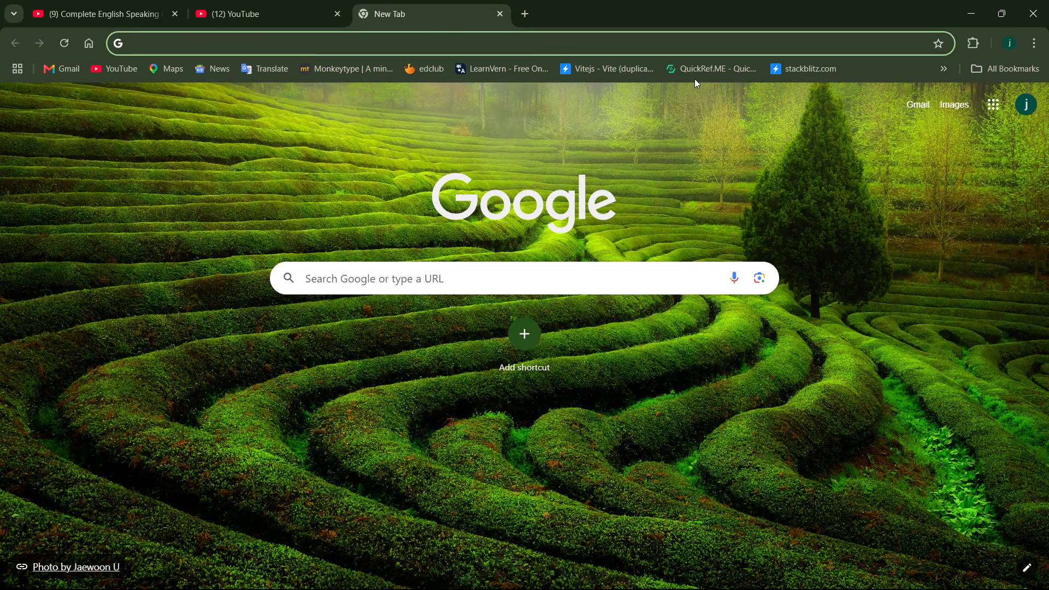
left_click(14, 63)
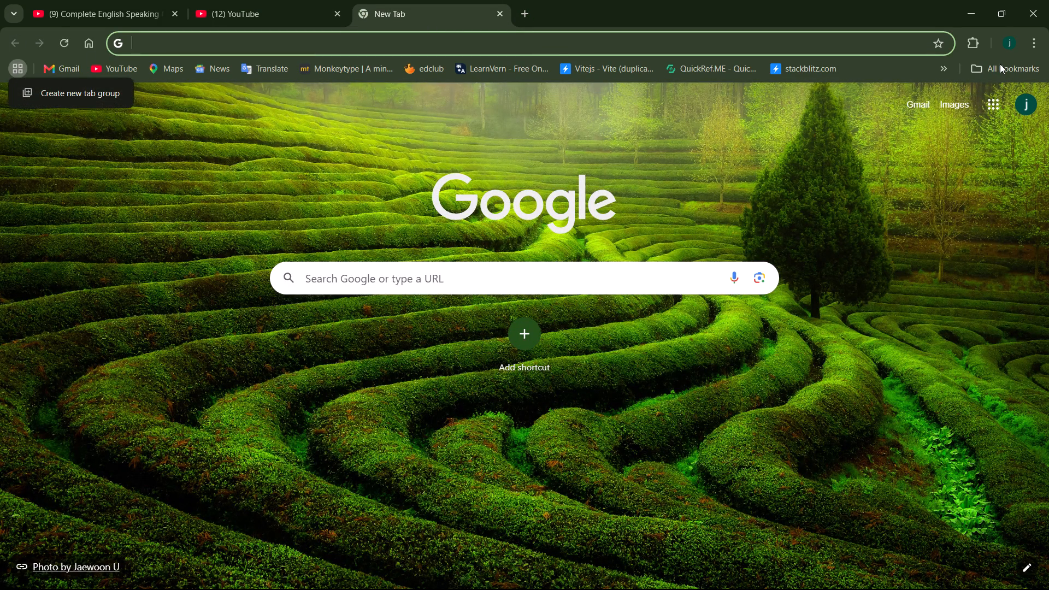
left_click(1000, 64)
left_click(618, 179)
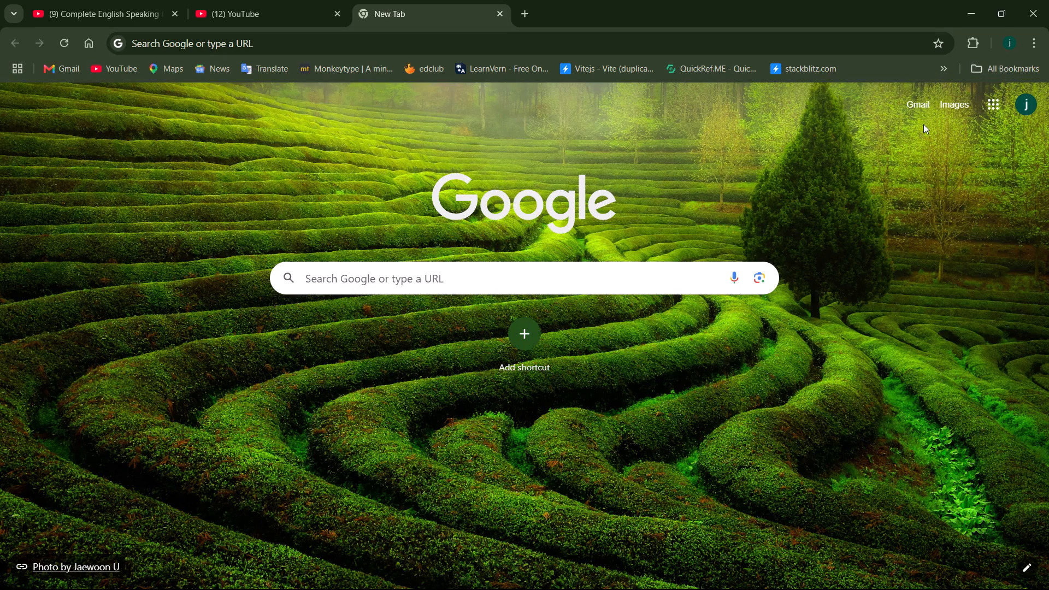
left_click(1031, 104)
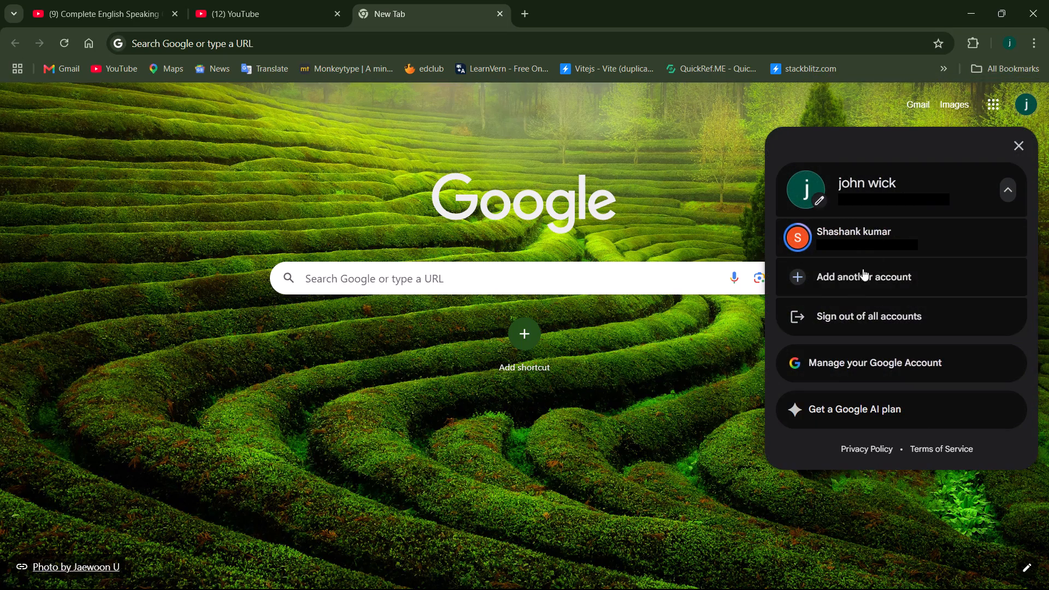
left_click(991, 108)
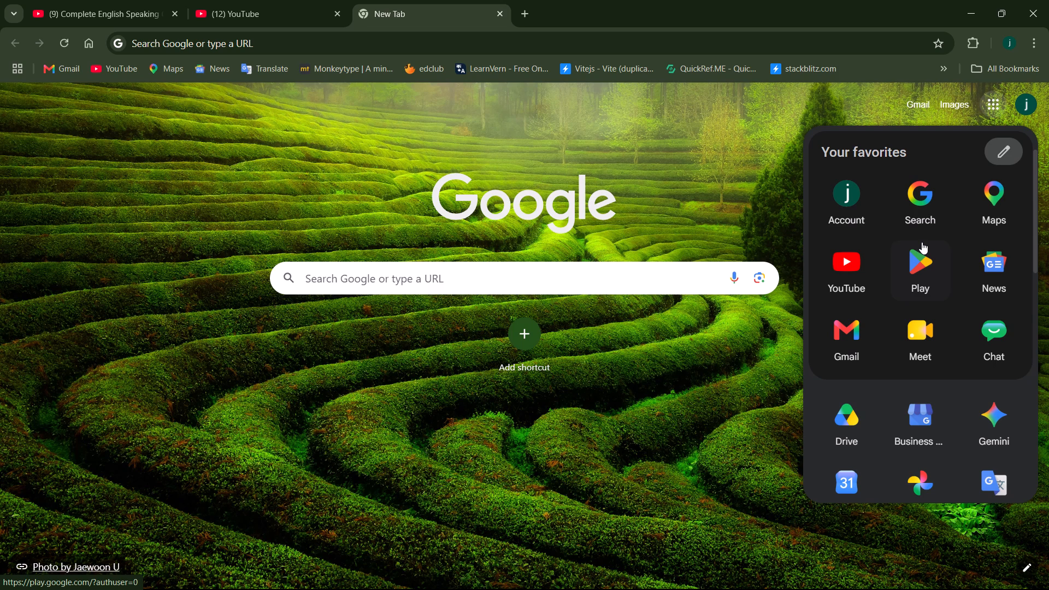
left_click(853, 404)
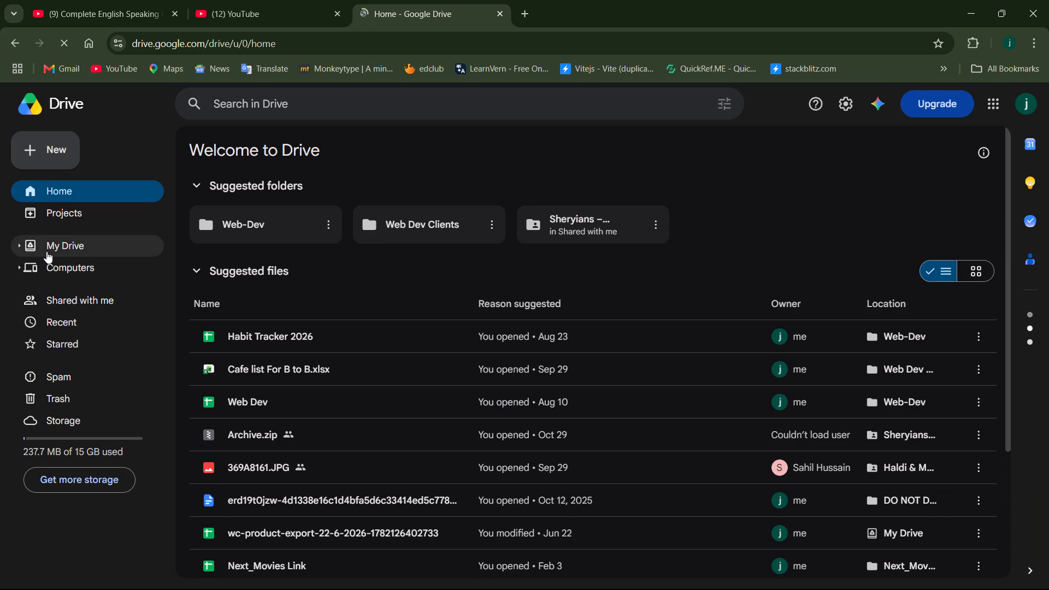
left_click(46, 251)
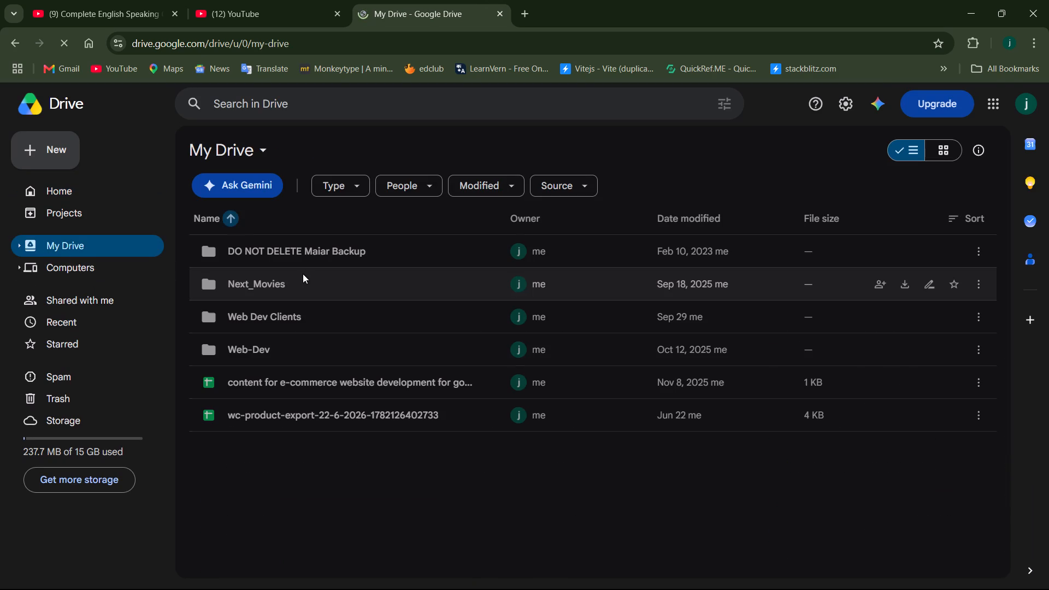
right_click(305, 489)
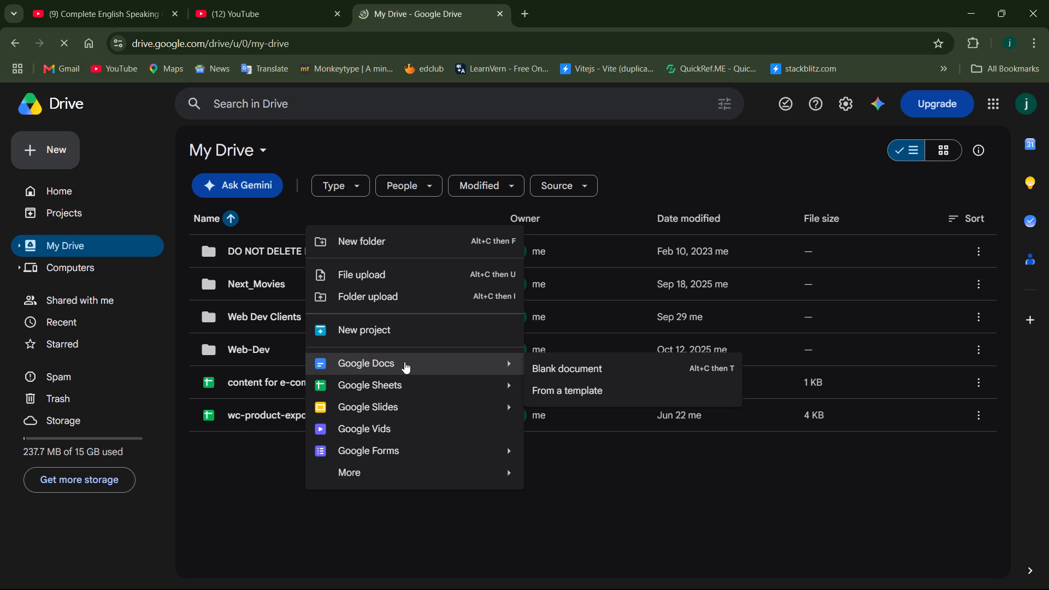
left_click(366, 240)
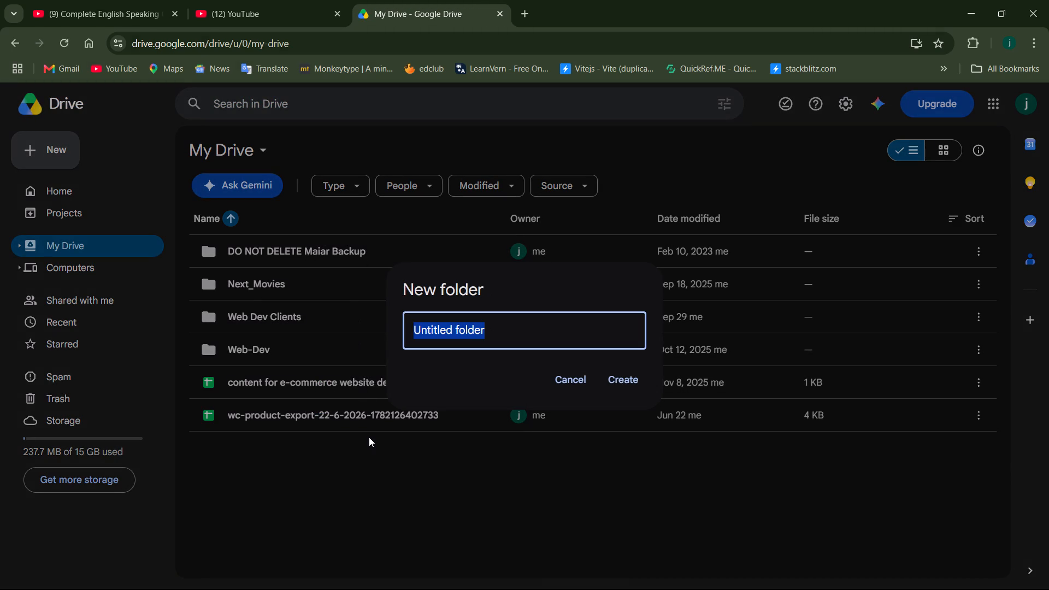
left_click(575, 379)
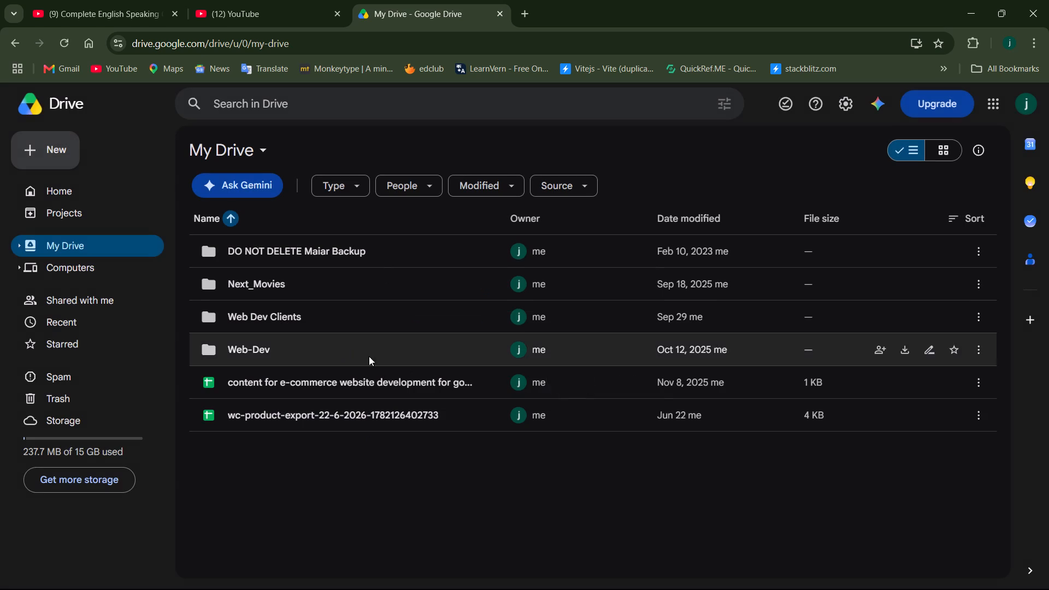
Open the Web Dev Clients folder and examine the spreadsheet Cafe list For B to B.xlsx.
double_click(312, 320)
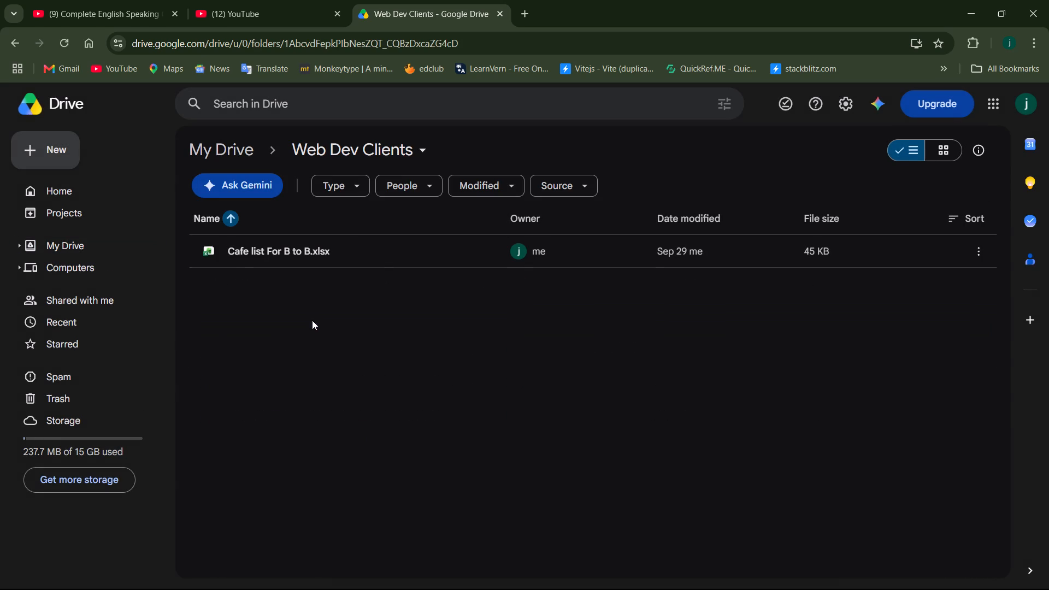
double_click(249, 266)
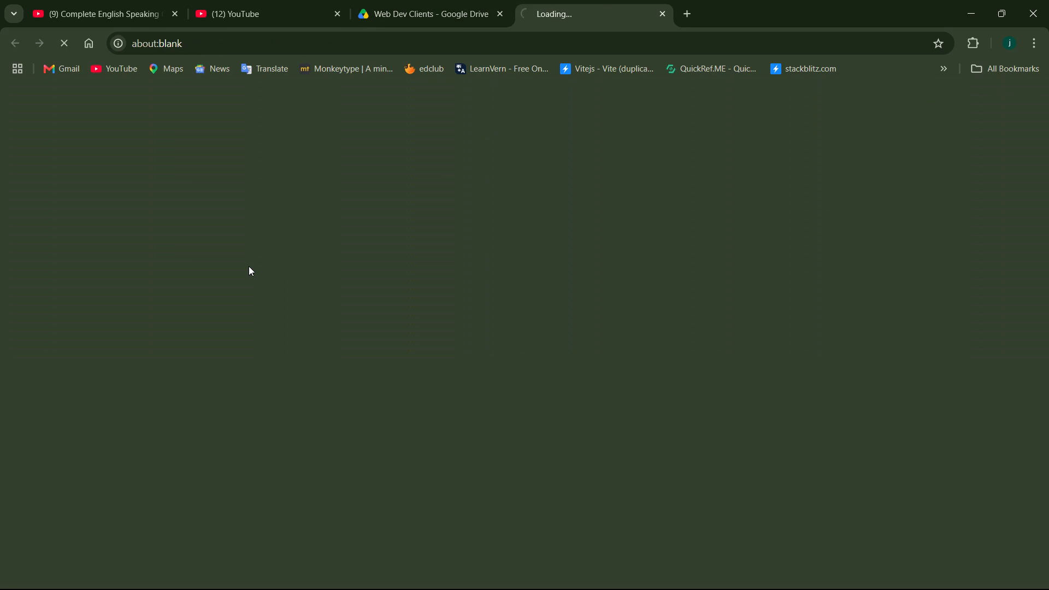
scroll(354, 342, "right", 1)
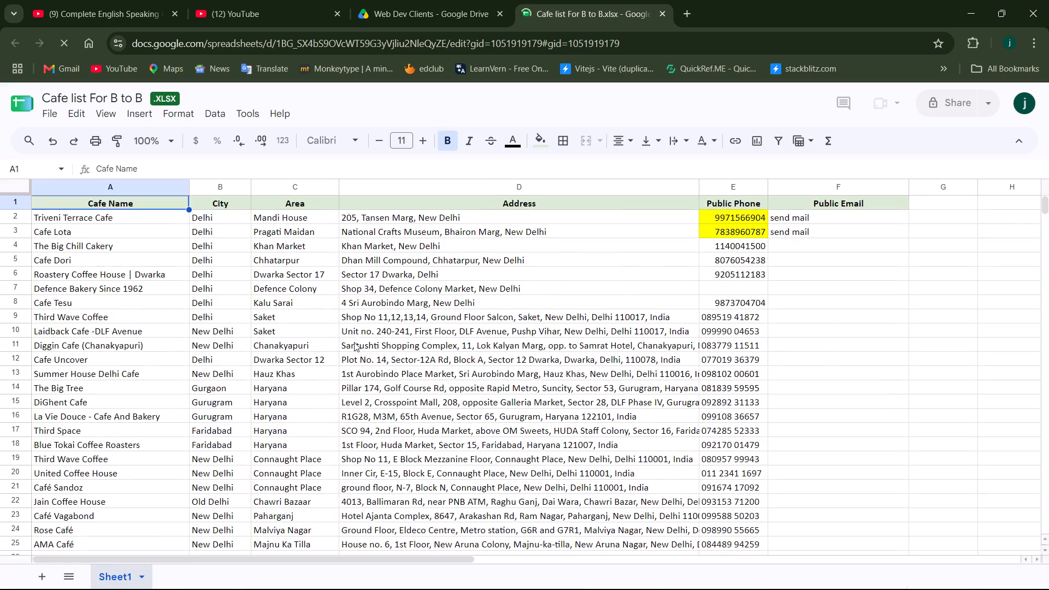
scroll(354, 342, "right", 1)
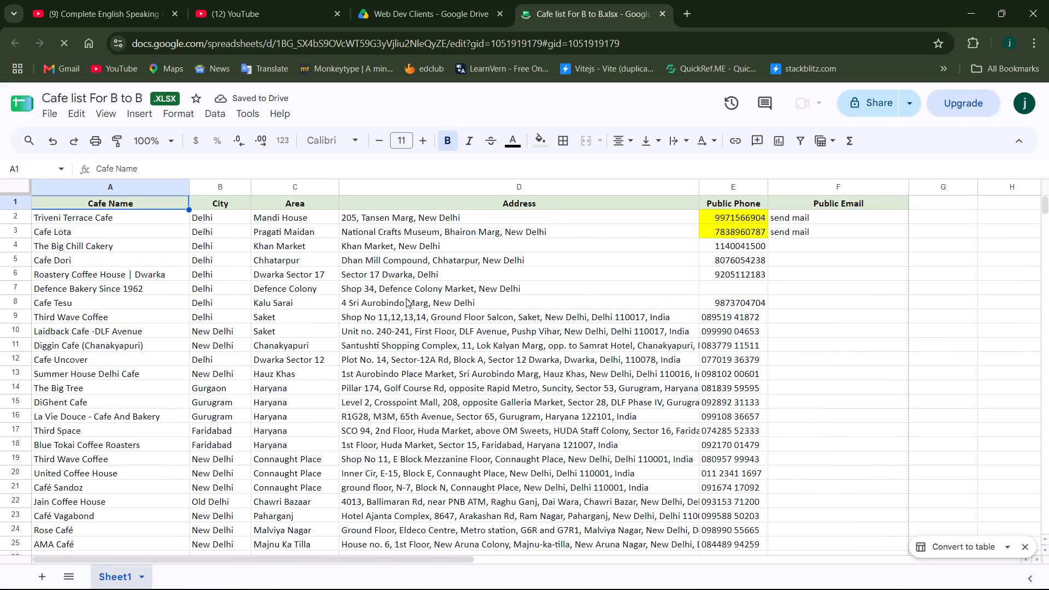
key("ctrl+w")
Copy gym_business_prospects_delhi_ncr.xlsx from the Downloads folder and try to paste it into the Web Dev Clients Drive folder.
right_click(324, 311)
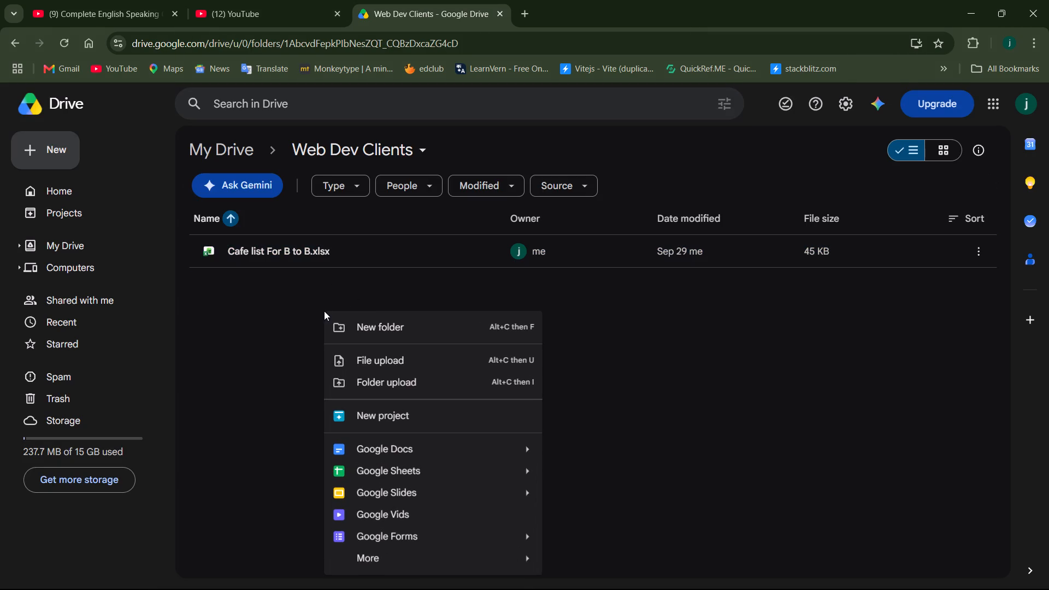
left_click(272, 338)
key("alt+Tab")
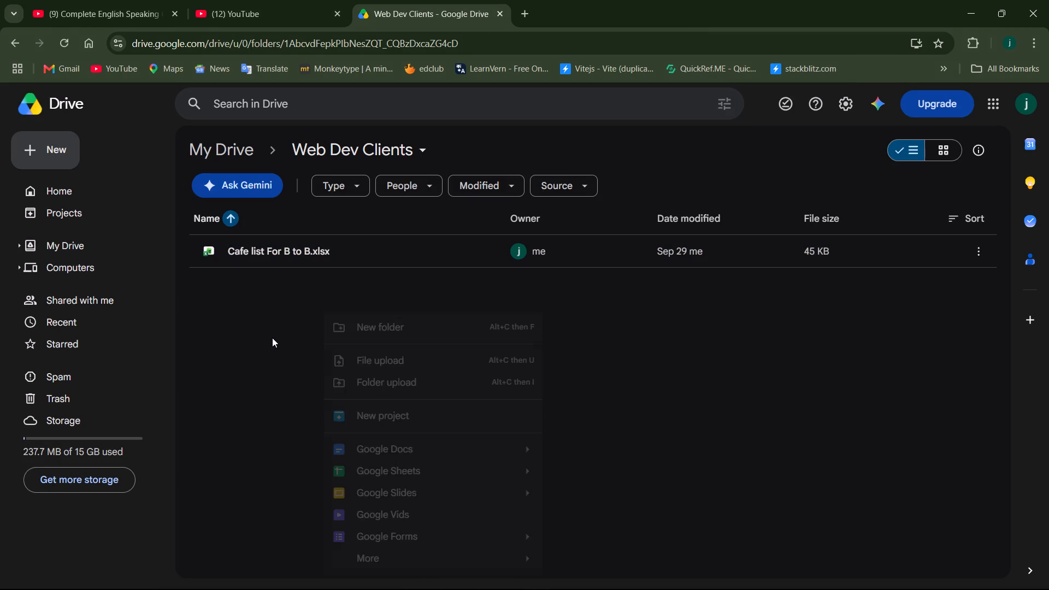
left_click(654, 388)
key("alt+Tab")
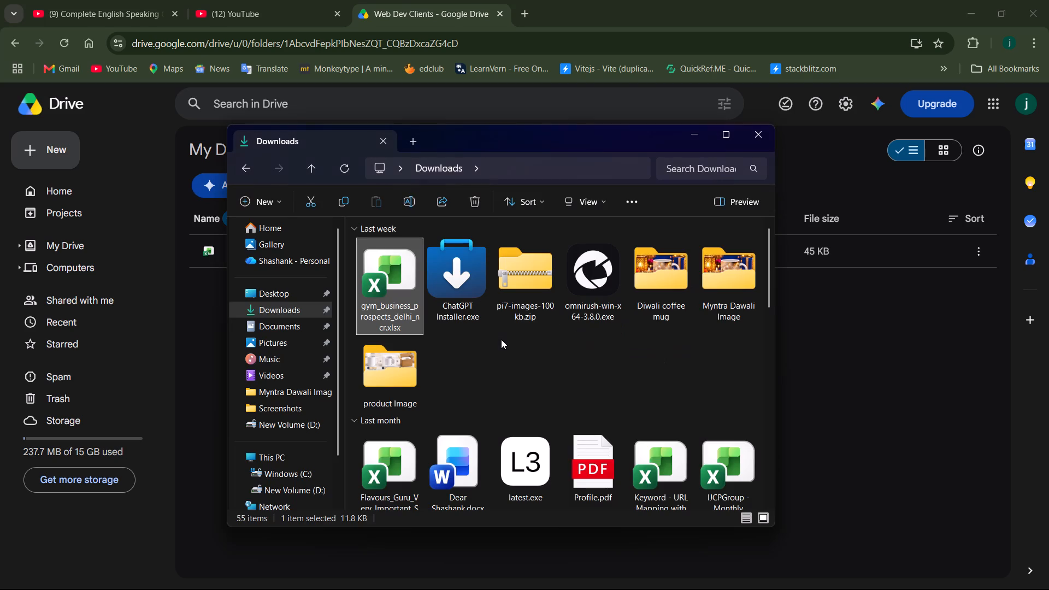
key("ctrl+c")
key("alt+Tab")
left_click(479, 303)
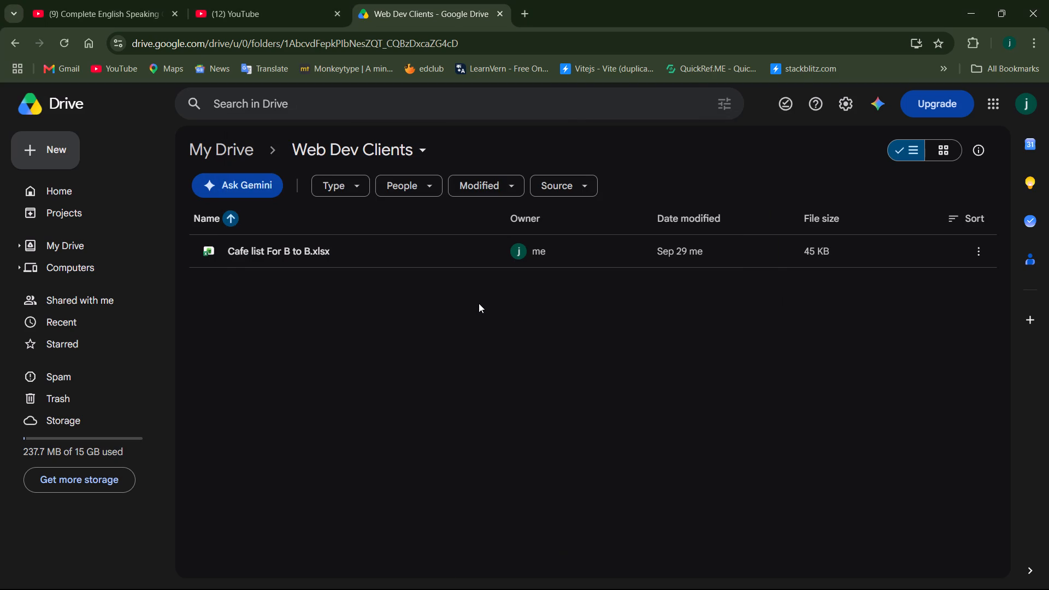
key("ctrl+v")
Move Cafe list For B to B.xlsx from the Web Dev Clients folder to the trash.
right_click(357, 255)
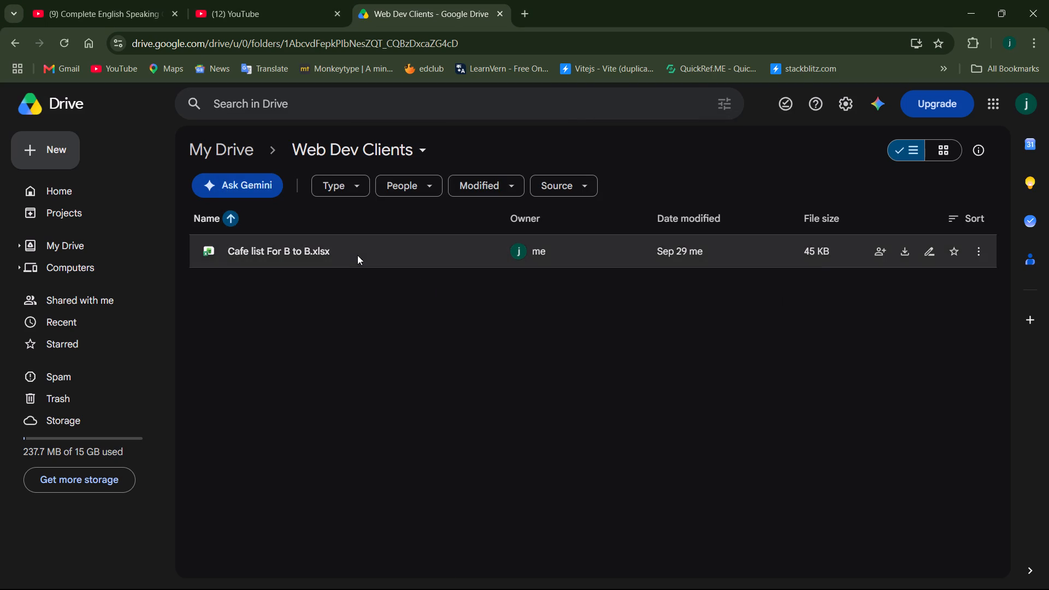
left_click(285, 297)
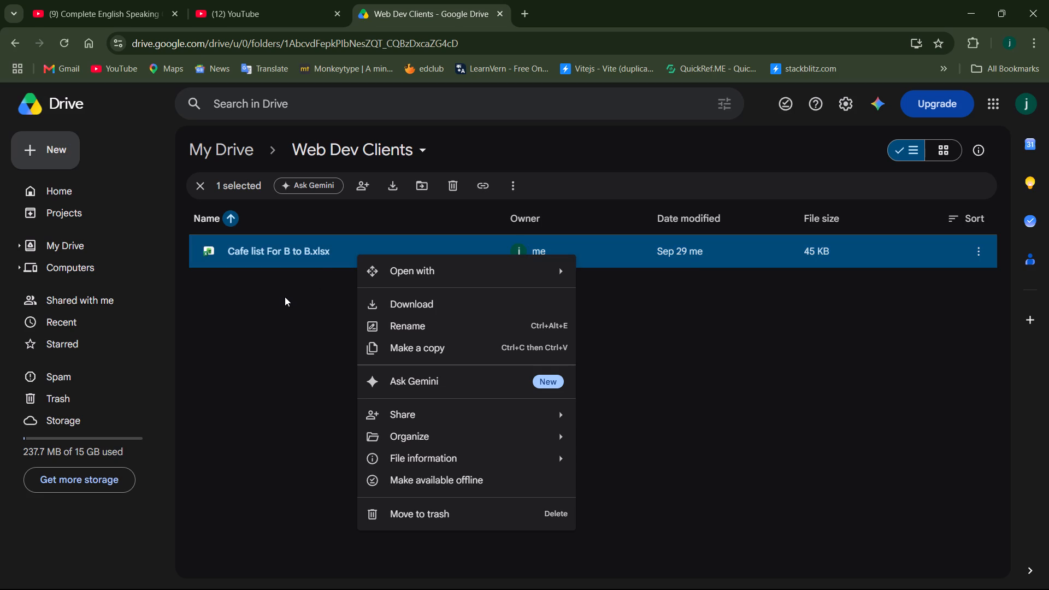
left_click(323, 255)
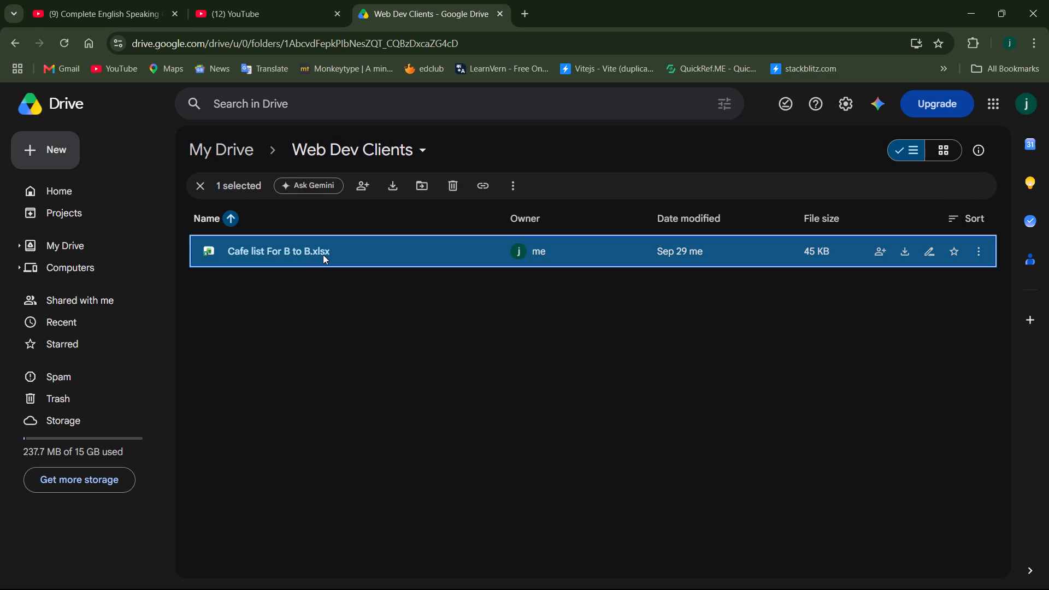
key("shift+Delete")
key("Delete")
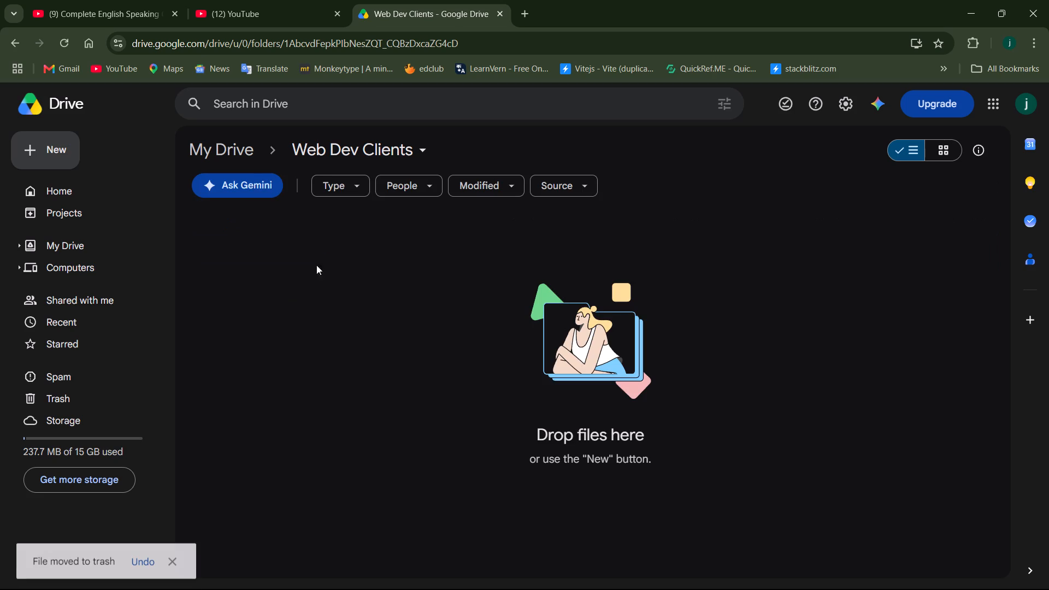
Upload gym_business_prospects_delhi_ncr.xlsx from the Downloads folder to the Web Dev Clients folder in Drive.
right_click(309, 298)
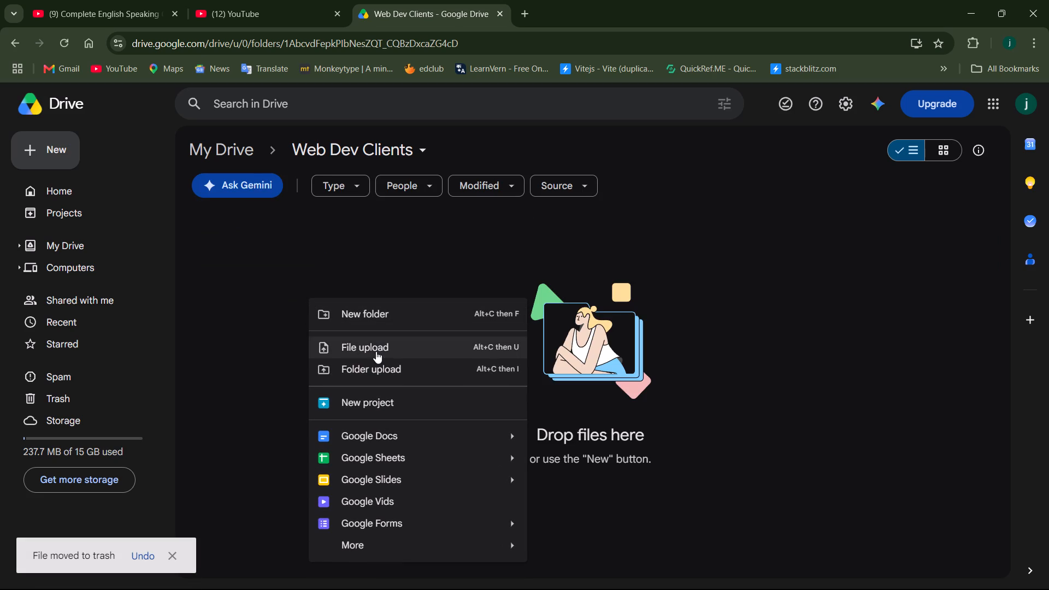
left_click(376, 351)
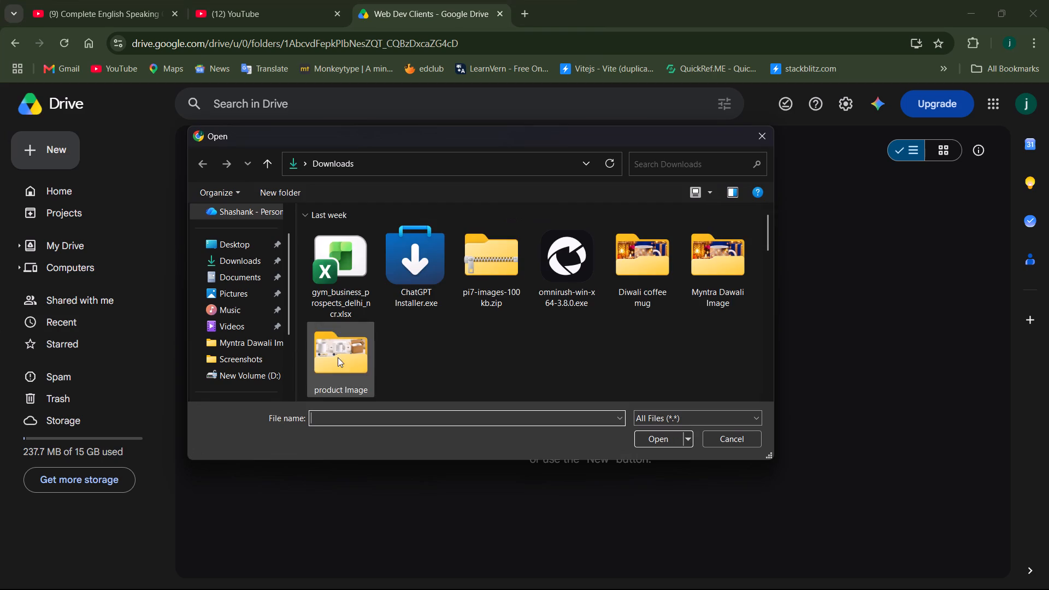
left_click(339, 278)
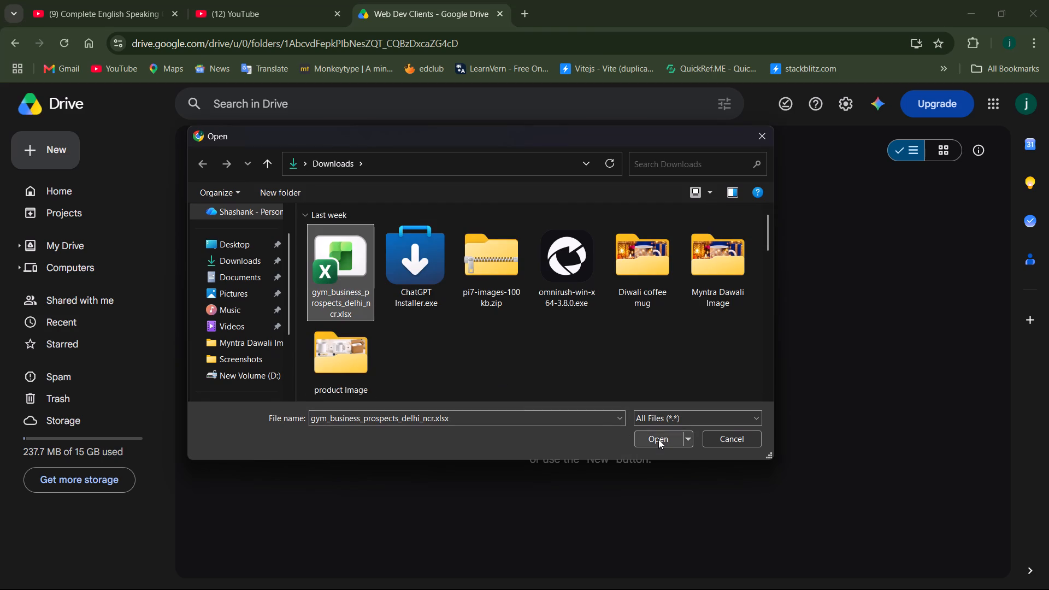
left_click(658, 439)
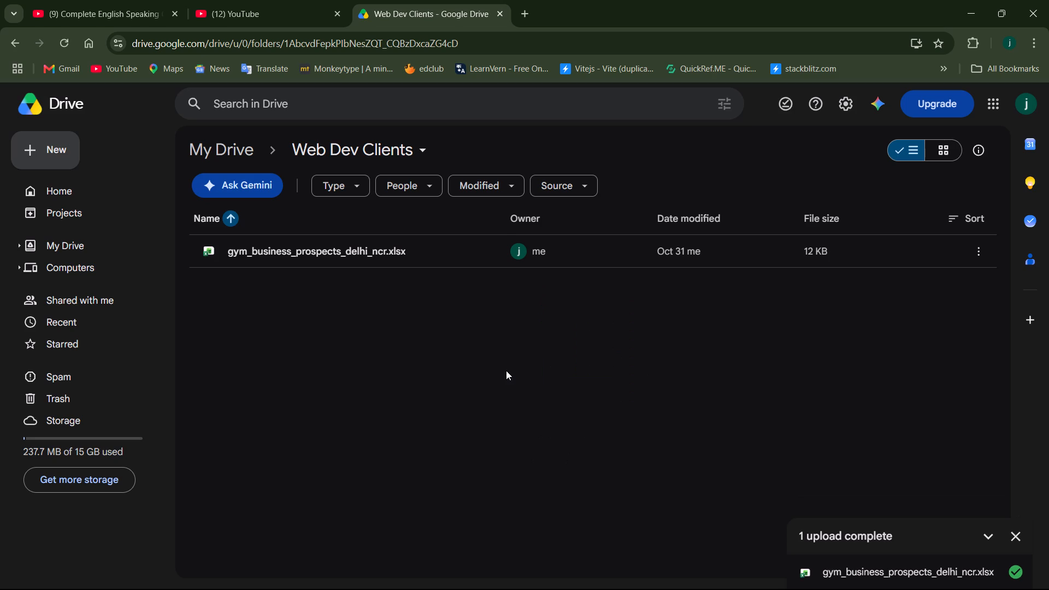
Open gym_business_prospects_delhi_ncr.xlsx and examine its Gym Prospects, Outreach Tracker and Read Me sheets.
double_click(337, 250)
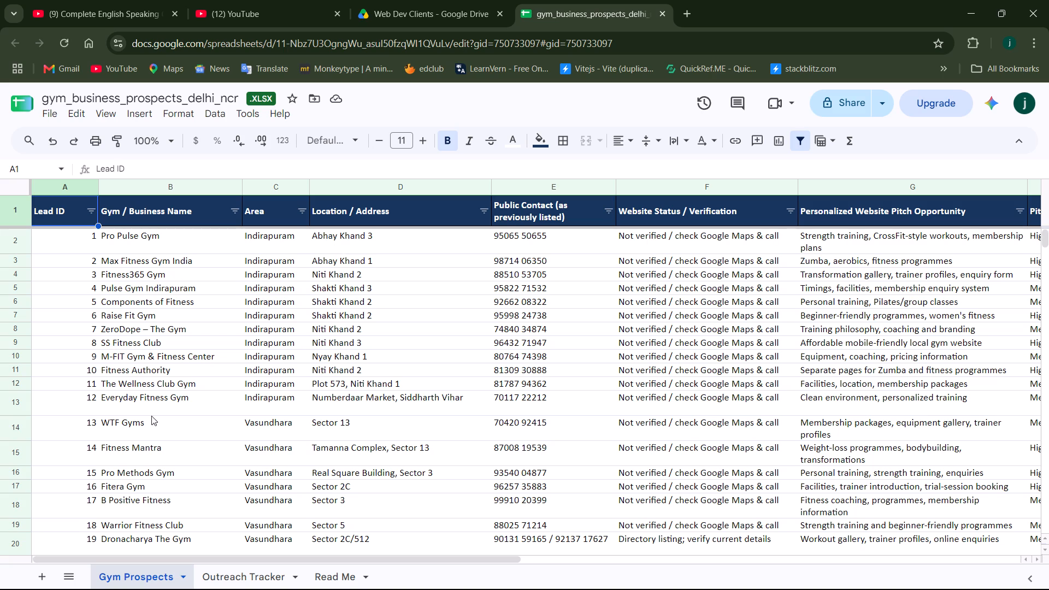
left_click(225, 573)
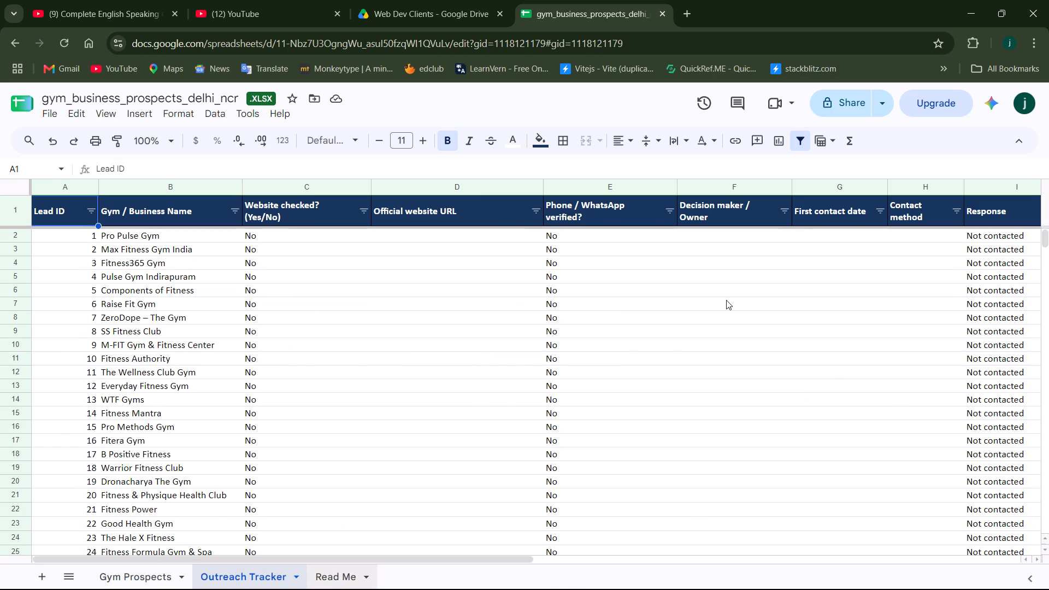
scroll(726, 300, "left", 1)
left_click(639, 235)
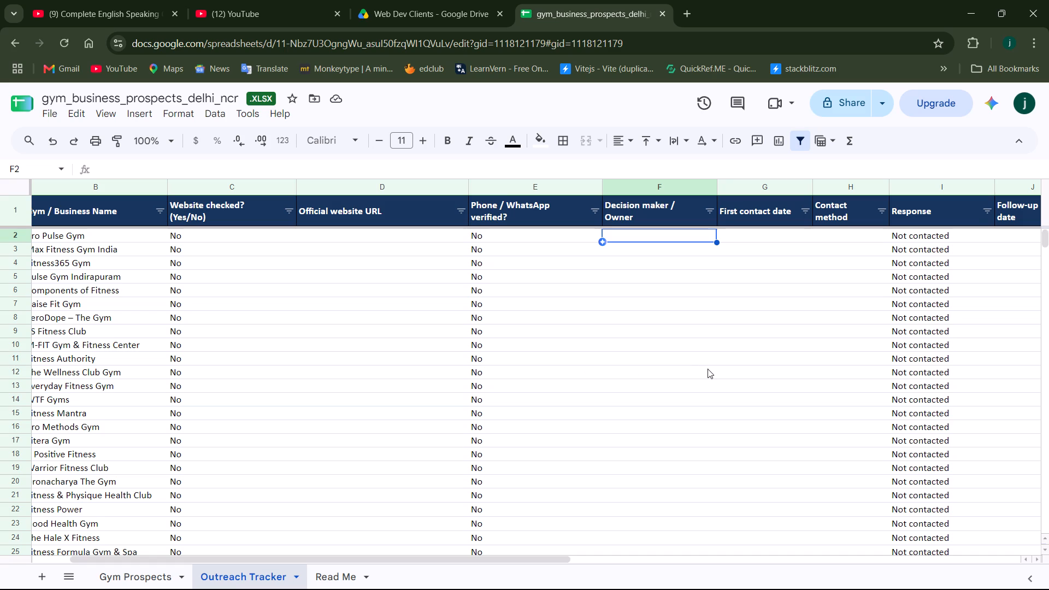
scroll(708, 369, "left", 9)
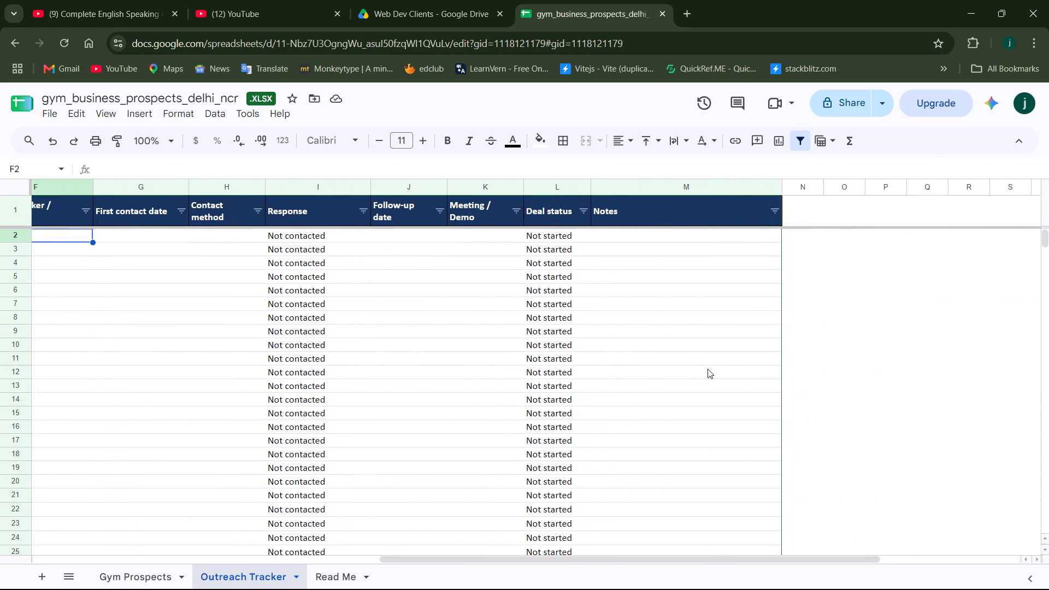
scroll(708, 369, "right", 13)
left_click(334, 576)
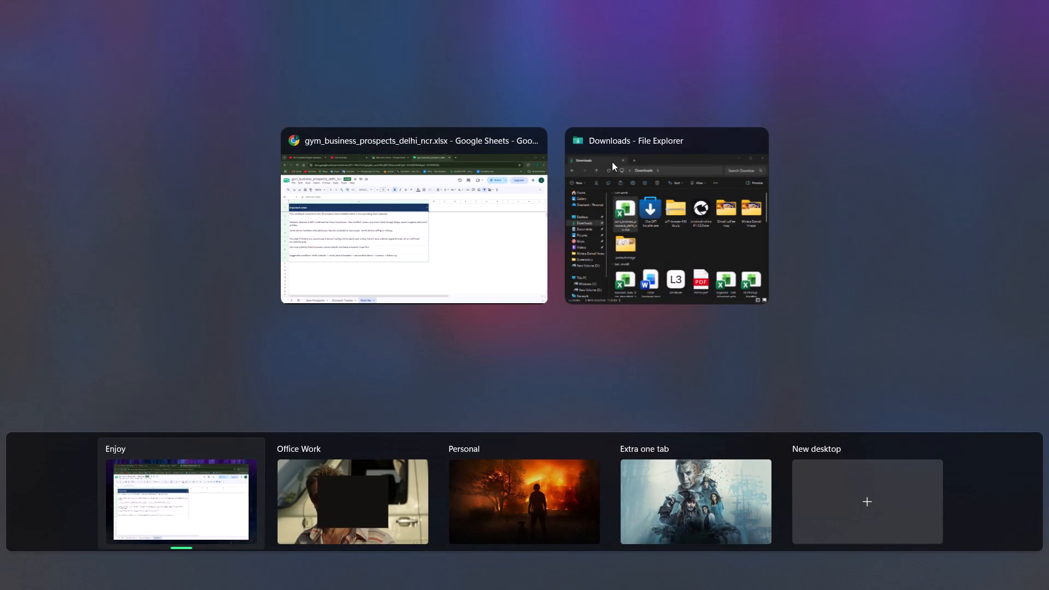